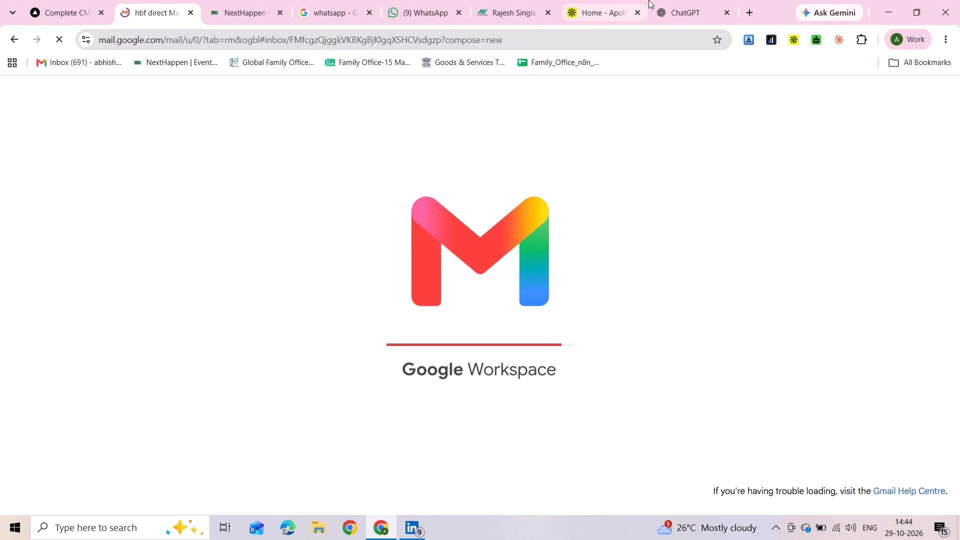
Close the Apollo home page and the NextHappen event details page, bringing up the Complete CMS campaign page in between.
{"action": "left_click", "coordinate": [636, 10]}
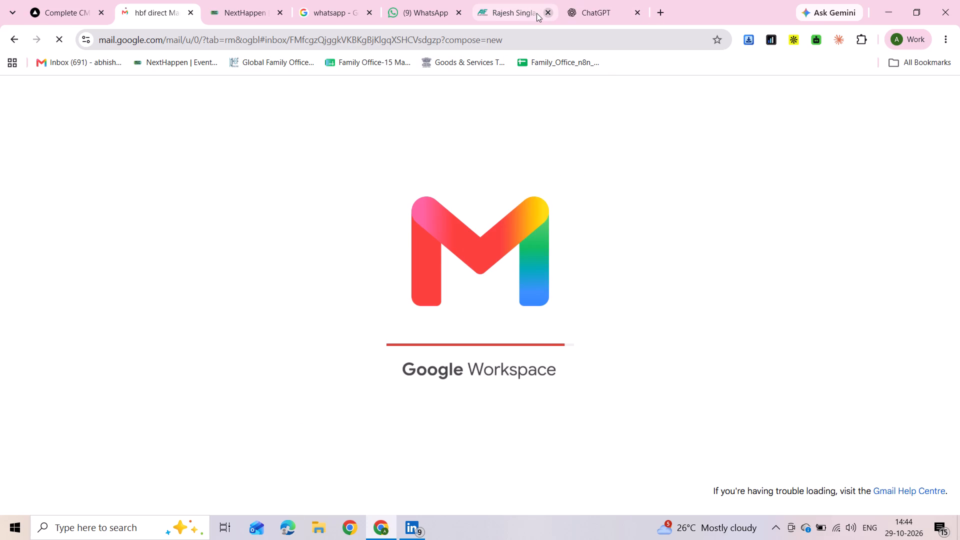
{"action": "left_click", "coordinate": [53, 2]}
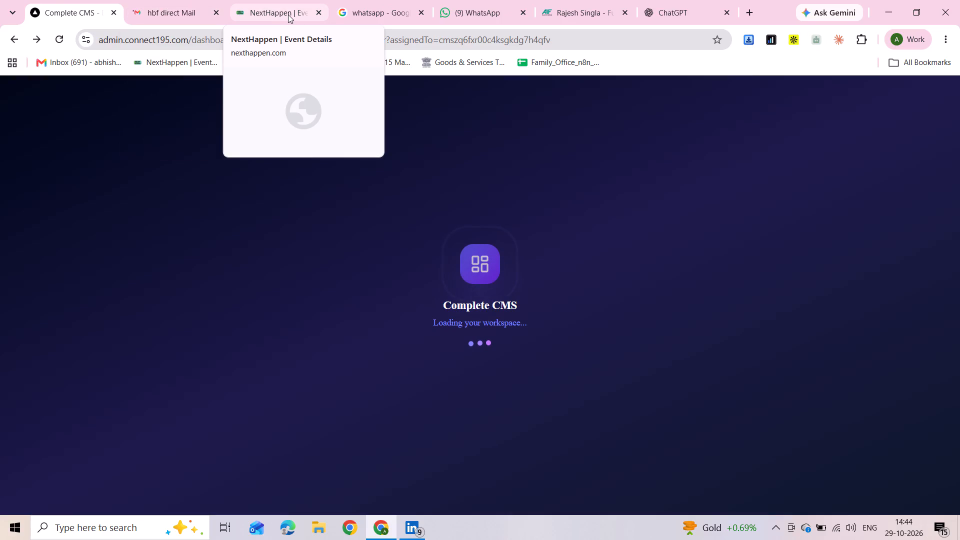
{"action": "left_click", "coordinate": [317, 11]}
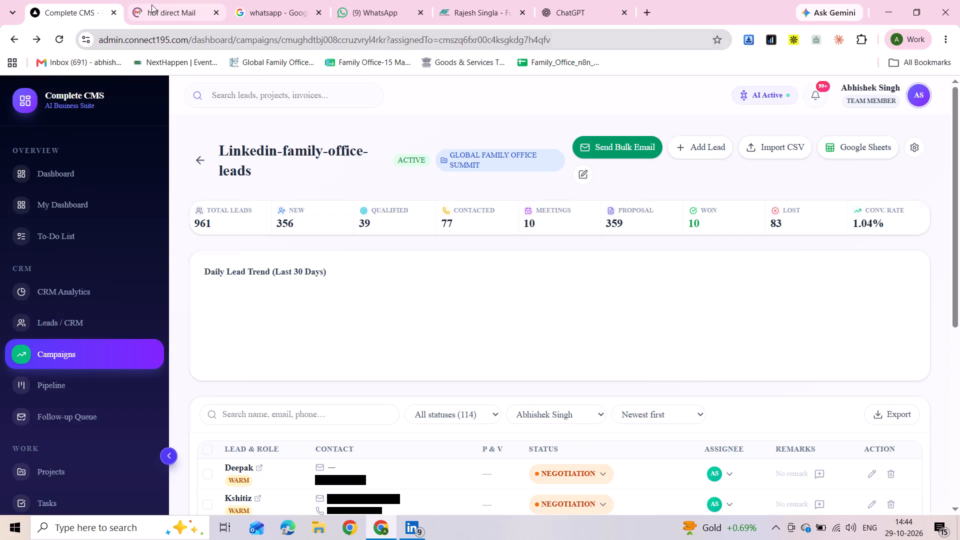
Switch to the Gmail page titled hbf direct Mail.
{"action": "left_click", "coordinate": [151, 4]}
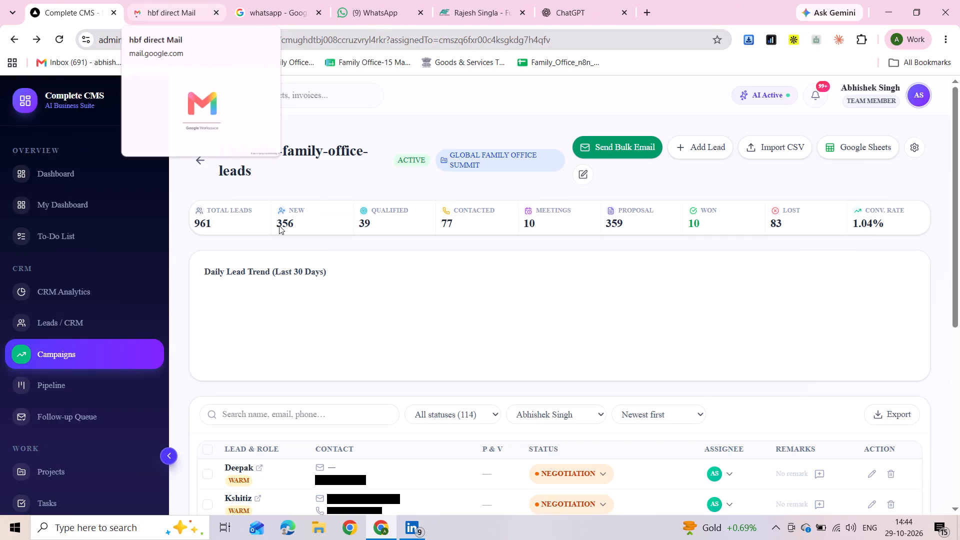
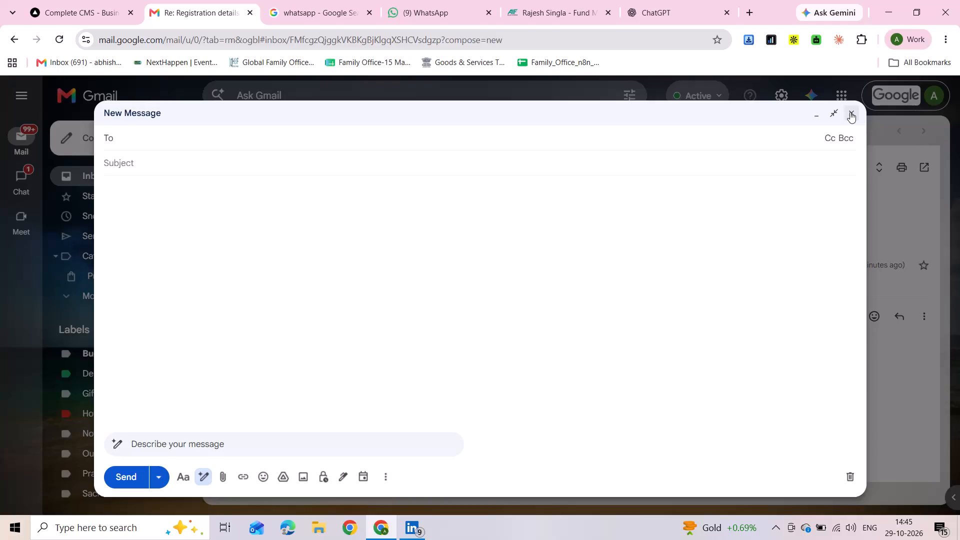
Close the blank new message window in Gmail.
{"action": "left_click", "coordinate": [850, 111]}
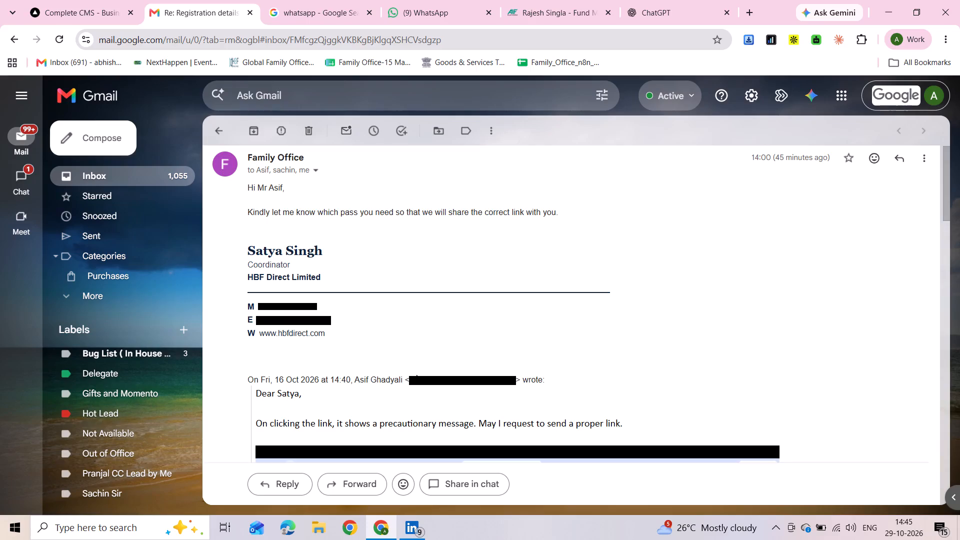
{"action": "scroll", "coordinate": [405, 399], "scroll_direction": "down", "scroll_amount": 1}
{"action": "scroll", "coordinate": [405, 399], "scroll_direction": "up", "scroll_amount": 2}
{"action": "scroll", "coordinate": [413, 323], "scroll_direction": "up", "scroll_amount": 2}
{"action": "left_click", "coordinate": [316, 172]}
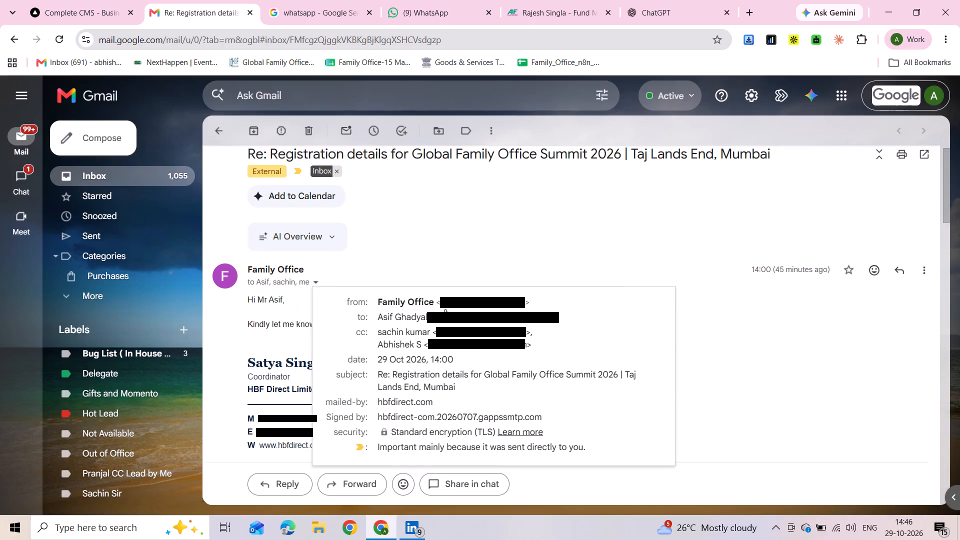
{"action": "left_click", "coordinate": [554, 314]}
{"action": "left_click_drag", "start_coordinate": [552, 315], "coordinate": [544, 320]}
{"action": "left_click_drag", "start_coordinate": [544, 320], "coordinate": [514, 319]}
{"action": "left_click_drag", "start_coordinate": [436, 315], "coordinate": [461, 313]}
{"action": "left_click_drag", "start_coordinate": [461, 313], "coordinate": [509, 322]}
{"action": "left_click", "coordinate": [435, 319]}
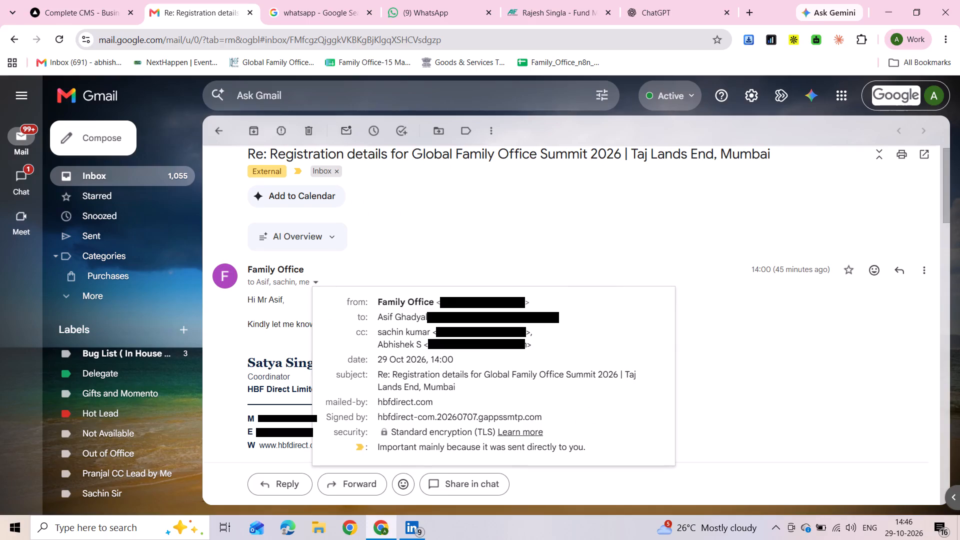
{"action": "left_click_drag", "start_coordinate": [435, 319], "coordinate": [461, 318]}
{"action": "left_click_drag", "start_coordinate": [466, 317], "coordinate": [508, 321]}
{"action": "scroll", "coordinate": [518, 335], "scroll_direction": "down", "scroll_amount": 1}
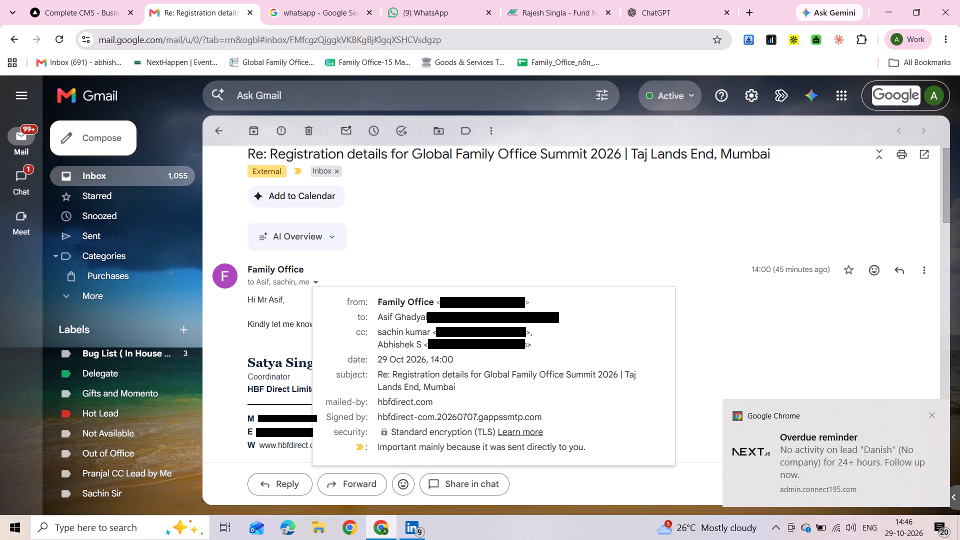
{"action": "left_click_drag", "start_coordinate": [554, 315], "coordinate": [553, 315]}
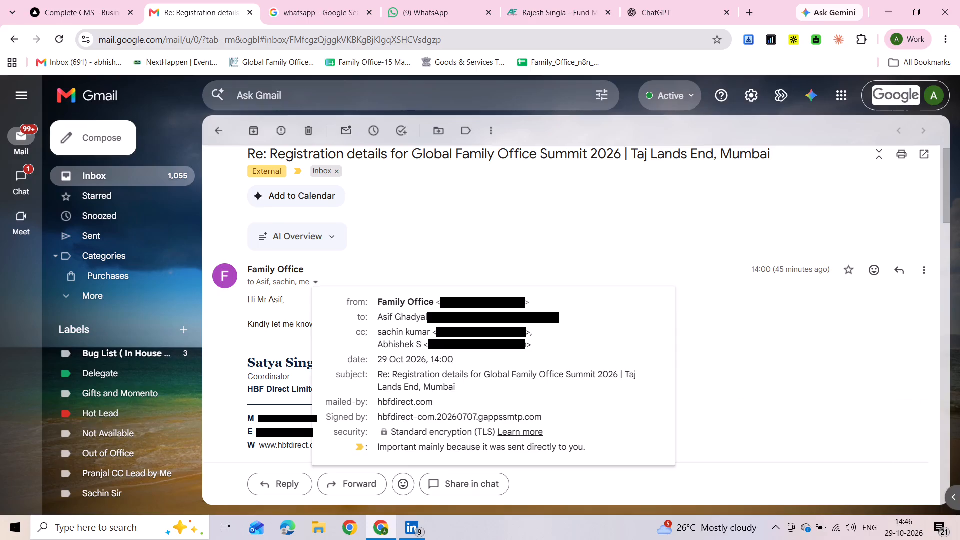
{"action": "left_click_drag", "start_coordinate": [553, 315], "coordinate": [484, 316]}
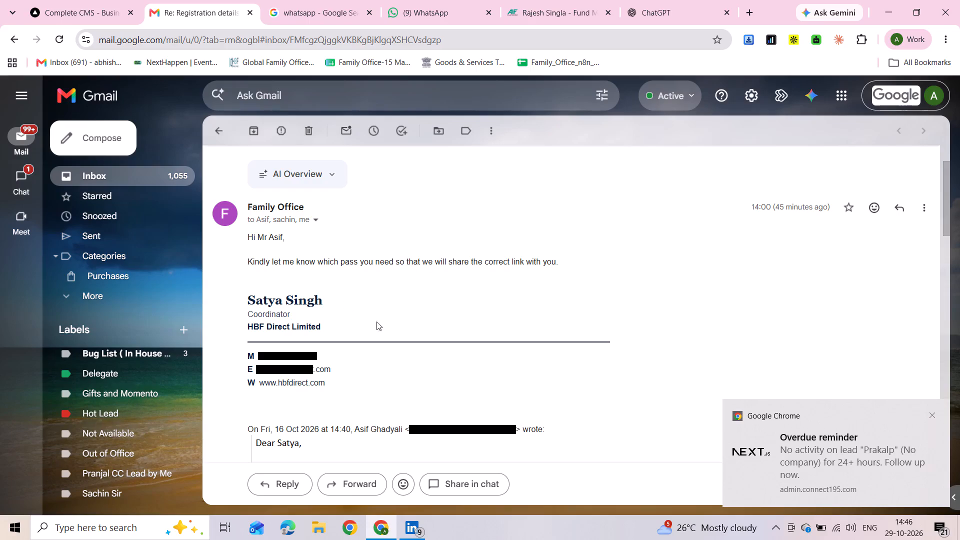
{"action": "left_click", "coordinate": [315, 222]}
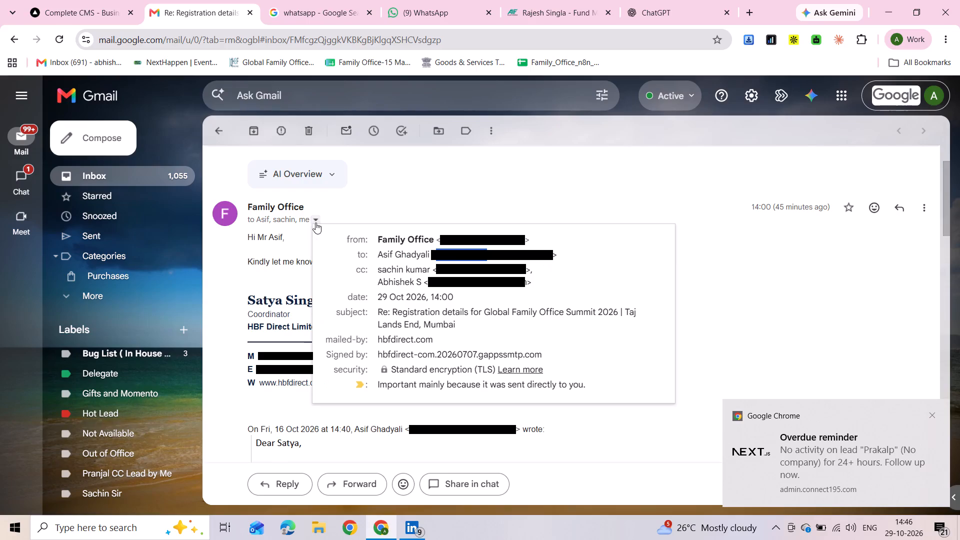
{"action": "left_click", "coordinate": [591, 259]}
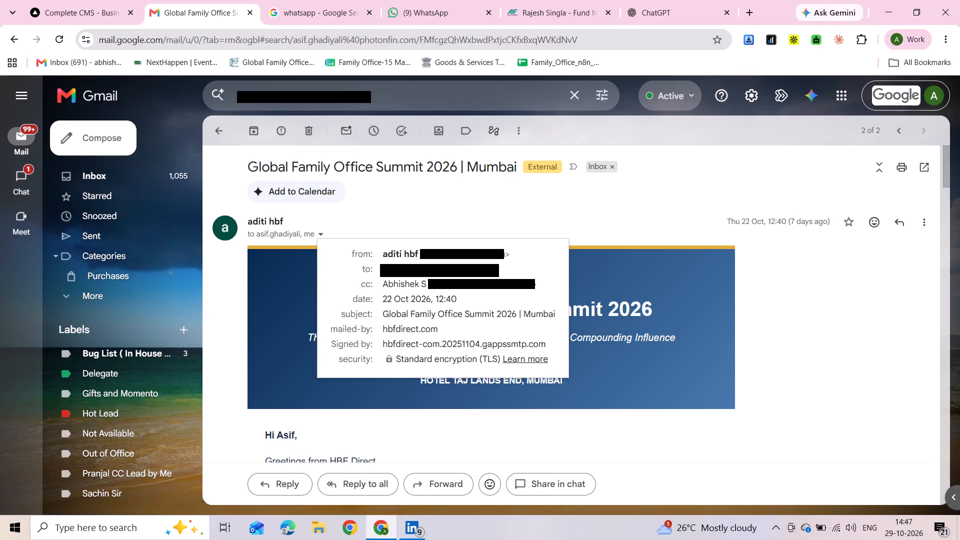
{"action": "left_click_drag", "start_coordinate": [381, 267], "coordinate": [437, 271]}
{"action": "left_click", "coordinate": [508, 266]}
{"action": "double_click", "coordinate": [504, 269]}
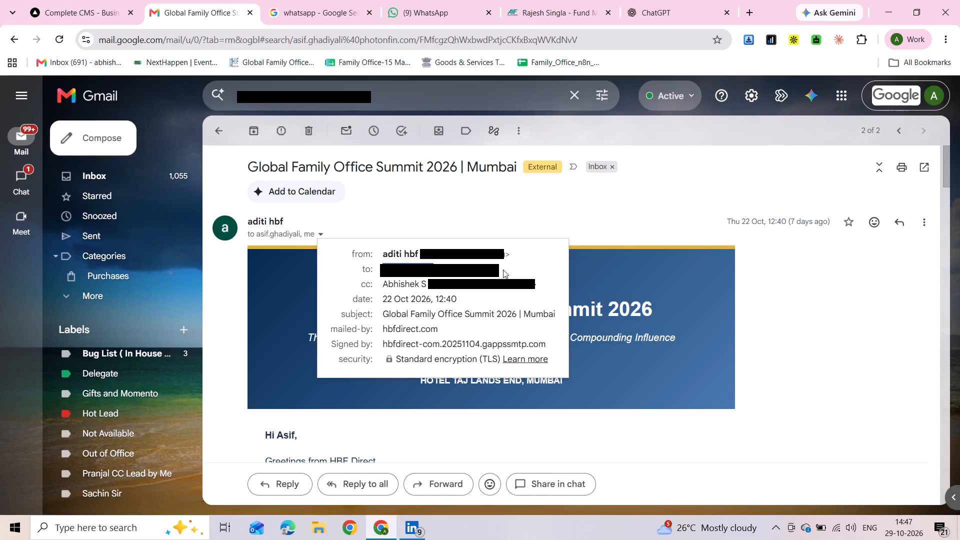
{"action": "left_click", "coordinate": [503, 269]}
{"action": "left_click", "coordinate": [654, 218]}
{"action": "double_click", "coordinate": [346, 280]}
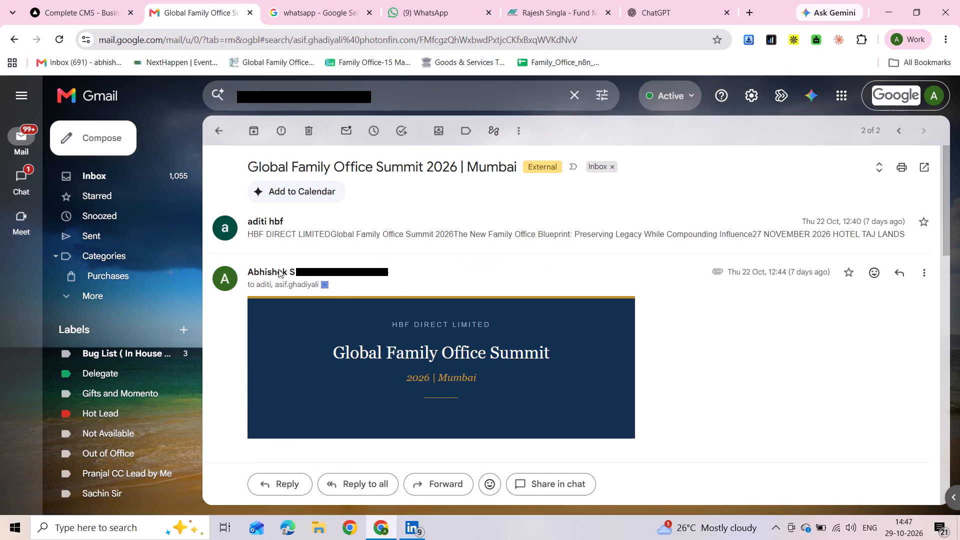
{"action": "left_click", "coordinate": [430, 281]}
{"action": "scroll", "coordinate": [378, 288], "scroll_direction": "down", "scroll_amount": 2}
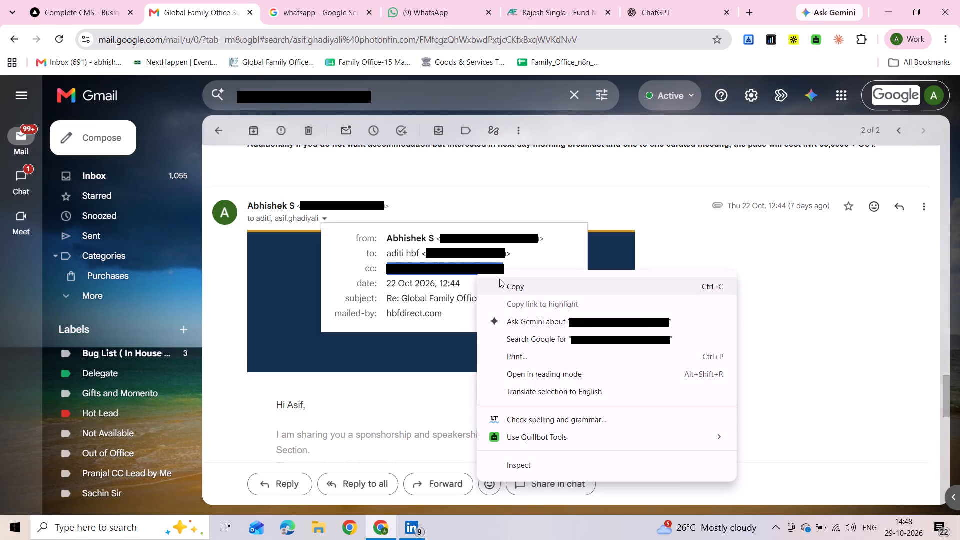
Switch to Complete CMS and search the Linkedin-family-office-leads campaign for the copied email address.
{"action": "left_click", "coordinate": [81, 0]}
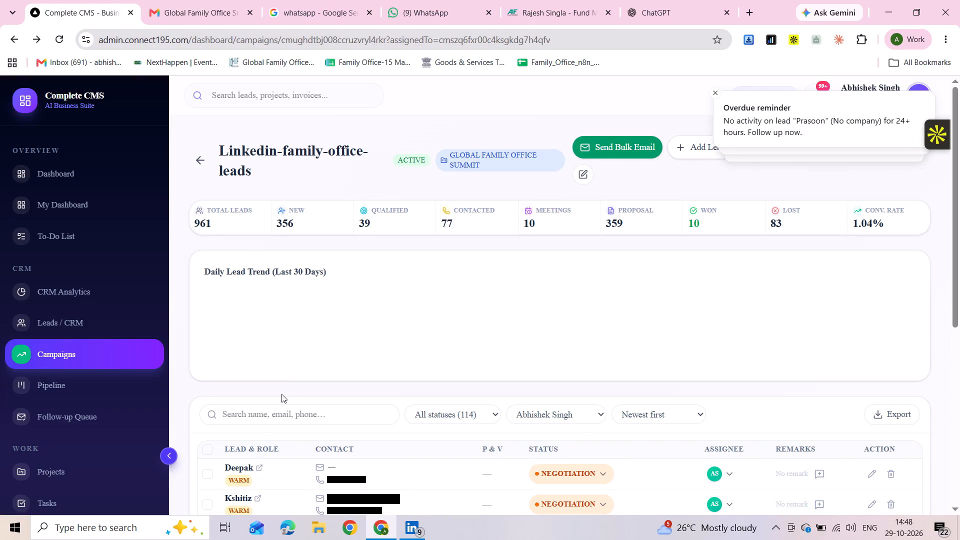
{"action": "left_click", "coordinate": [302, 411]}
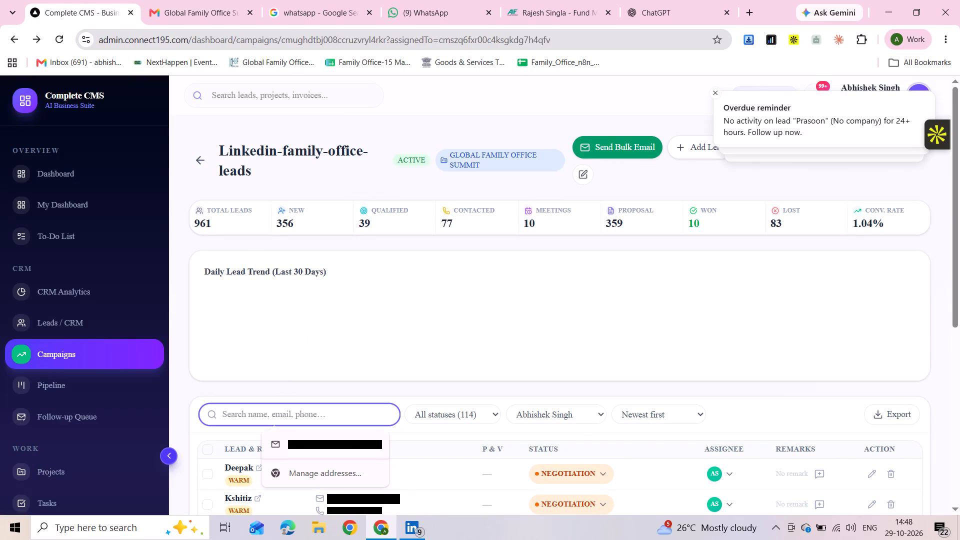
{"action": "key", "text": "ctrl+v"}
{"action": "key", "text": "Return"}
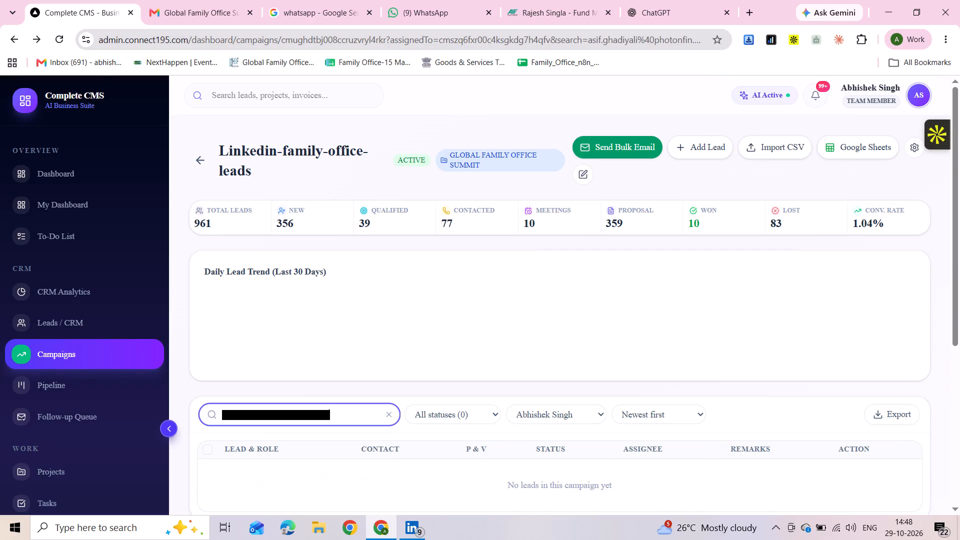
{"action": "scroll", "coordinate": [309, 420], "scroll_direction": "down", "scroll_amount": 2}
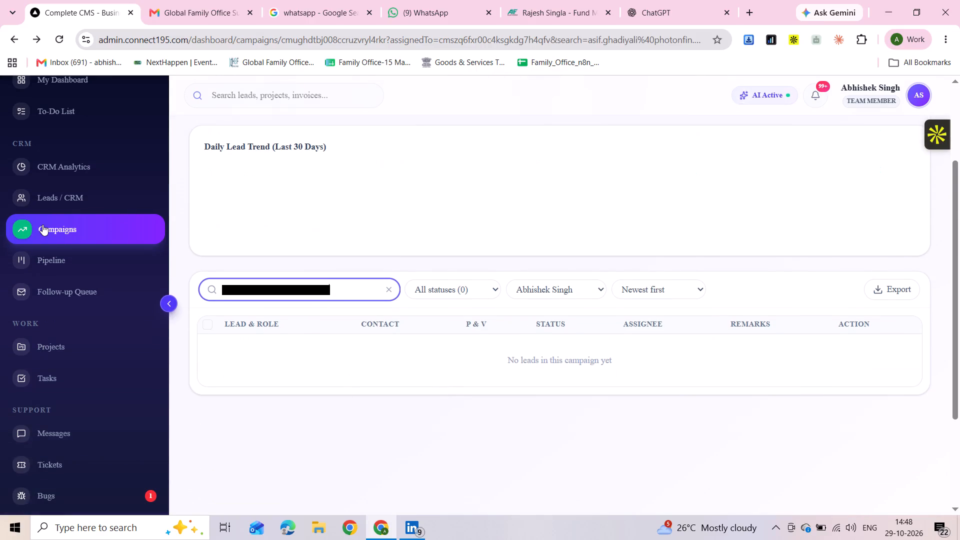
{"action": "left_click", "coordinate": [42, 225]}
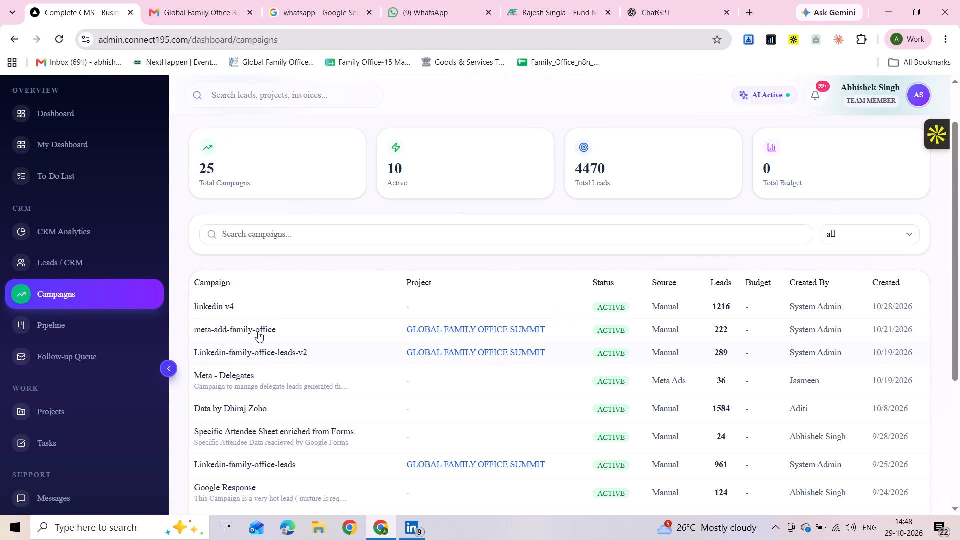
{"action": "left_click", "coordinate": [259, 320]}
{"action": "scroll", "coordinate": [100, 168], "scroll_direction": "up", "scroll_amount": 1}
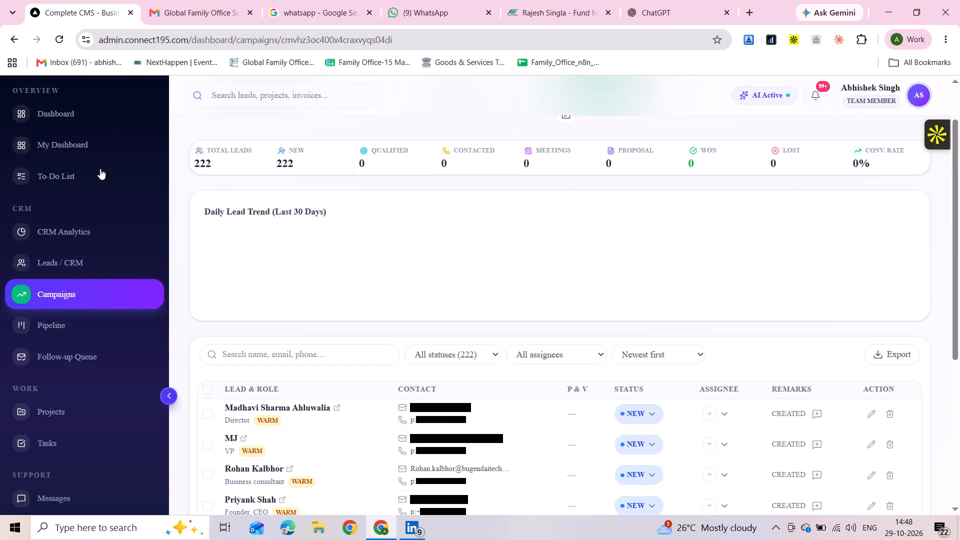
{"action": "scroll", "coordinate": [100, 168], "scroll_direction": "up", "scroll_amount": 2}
Open the Linkedin-family-office-leads-v2 campaign and search its leads for the copied email address.
{"action": "left_click", "coordinate": [56, 347]}
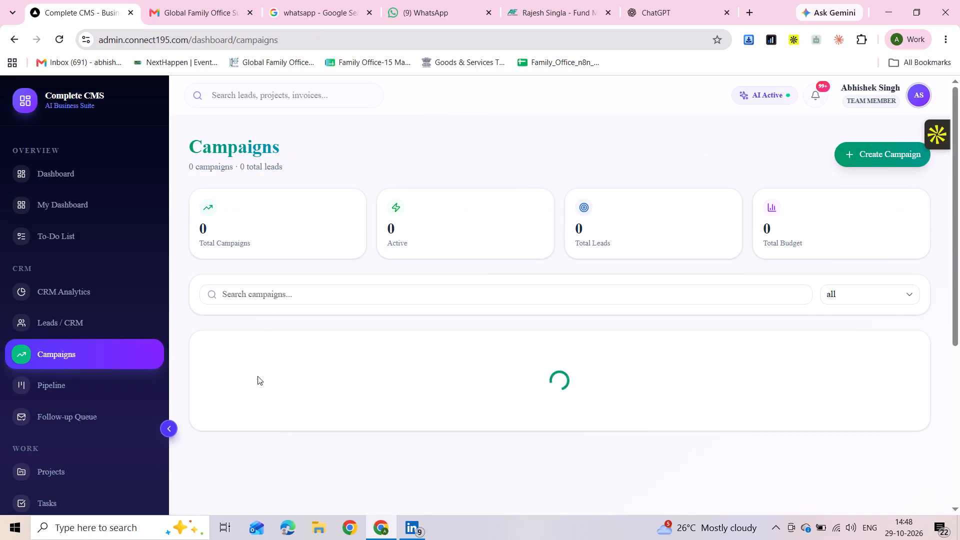
{"action": "left_click", "coordinate": [259, 414]}
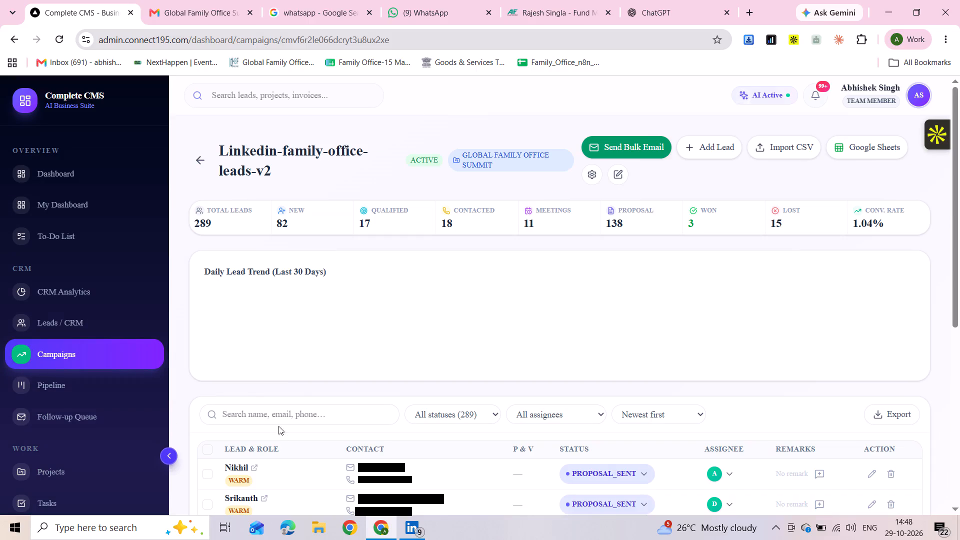
{"action": "double_click", "coordinate": [278, 413]}
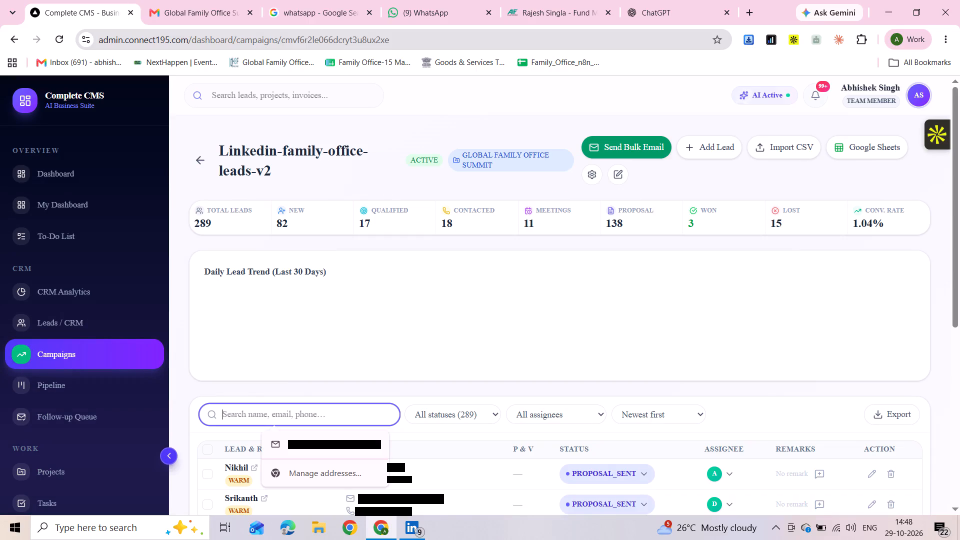
{"action": "key", "text": "ctrl+v"}
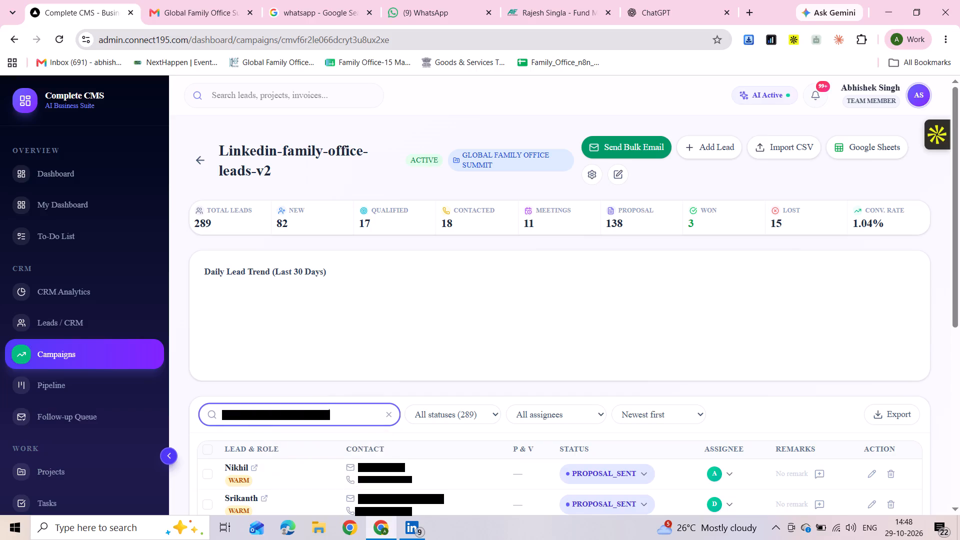
{"action": "key", "text": "Return"}
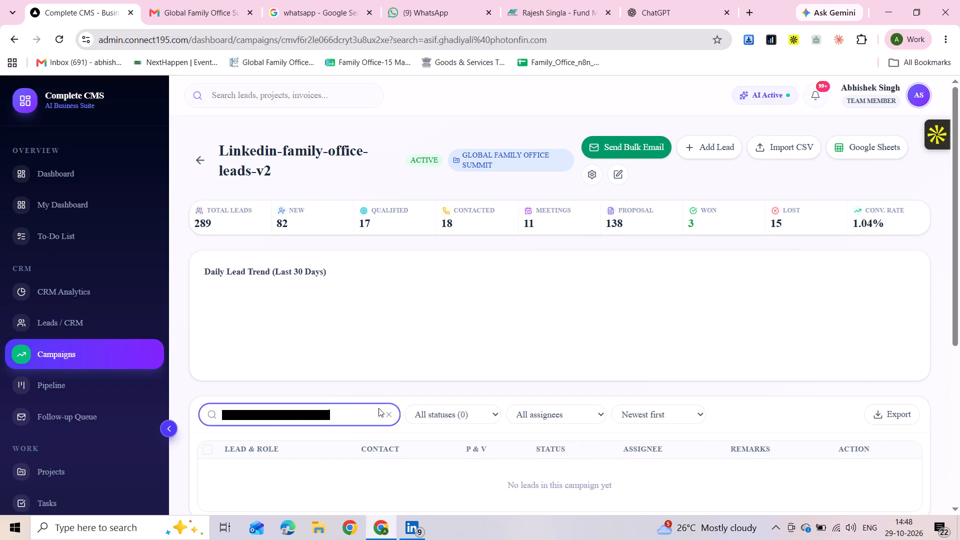
{"action": "scroll", "coordinate": [433, 420], "scroll_direction": "down", "scroll_amount": 1}
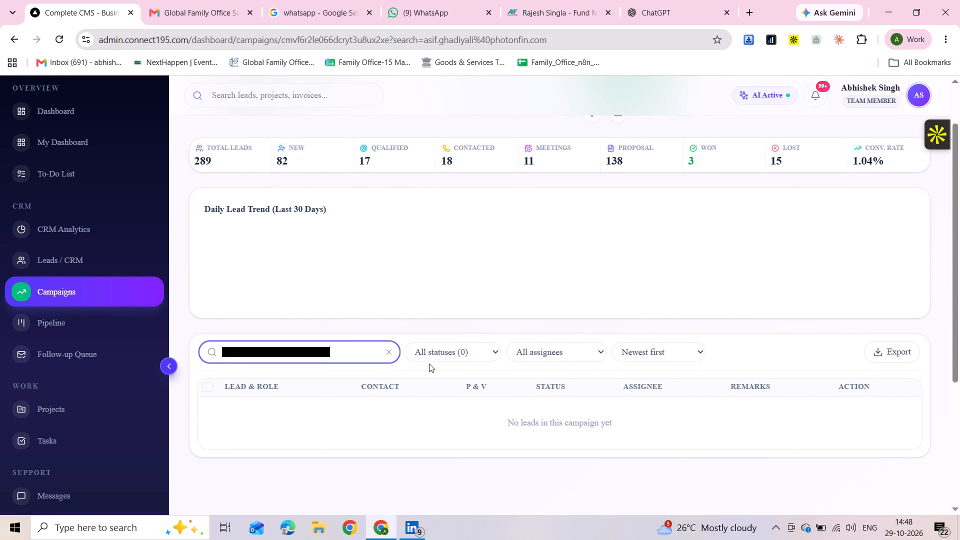
Replace the email search in the Linkedin-family-office-leads-v2 campaign with the name "Asif".
{"action": "left_click", "coordinate": [389, 352]}
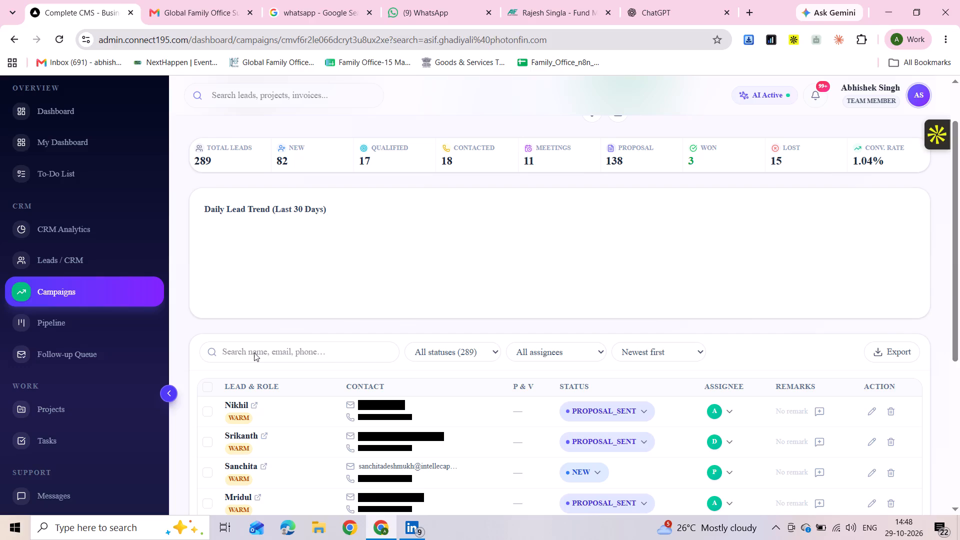
{"action": "double_click", "coordinate": [245, 353]}
{"action": "type", "text": "Asif"}
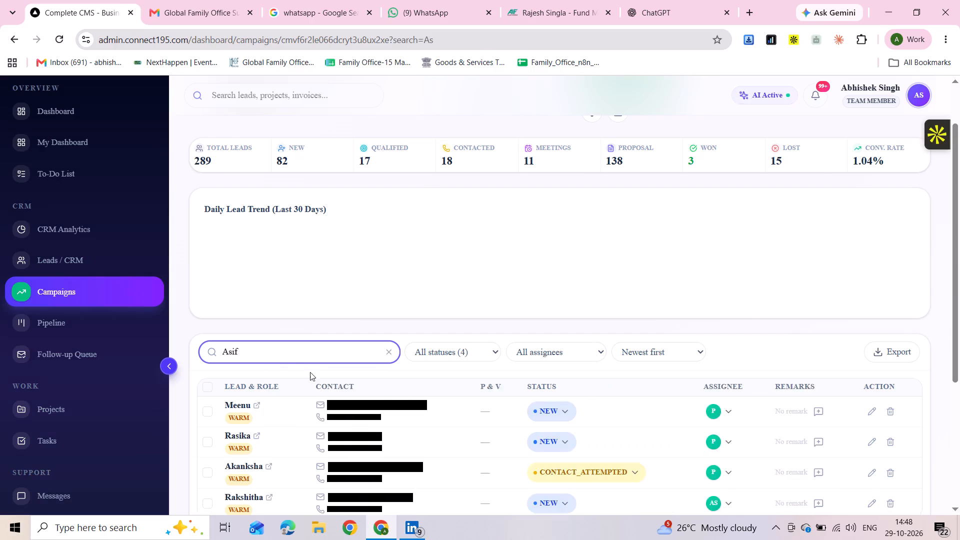
Find "Asif" among all leads of the Linkedin-family-office-leads campaign and open the matching lead's record.
{"action": "left_click", "coordinate": [100, 287]}
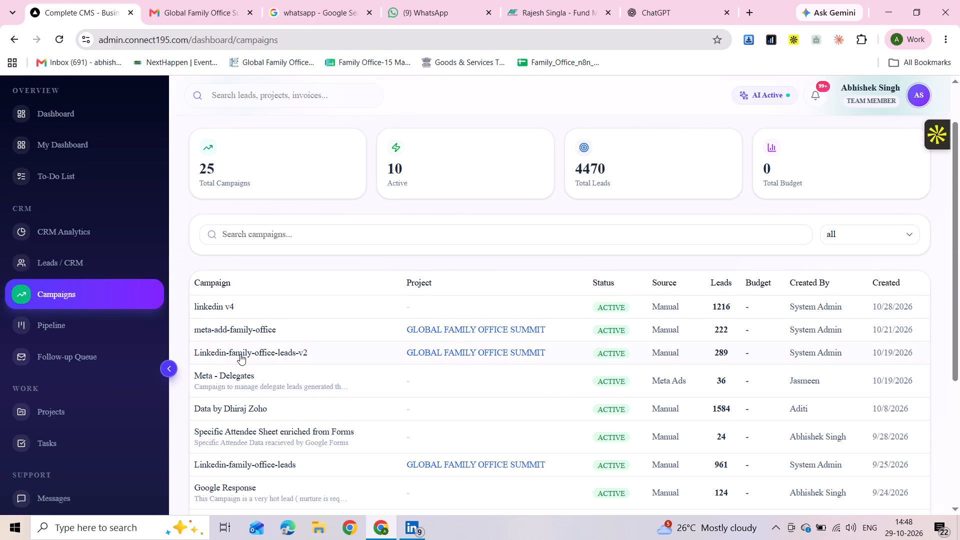
{"action": "left_click", "coordinate": [248, 463]}
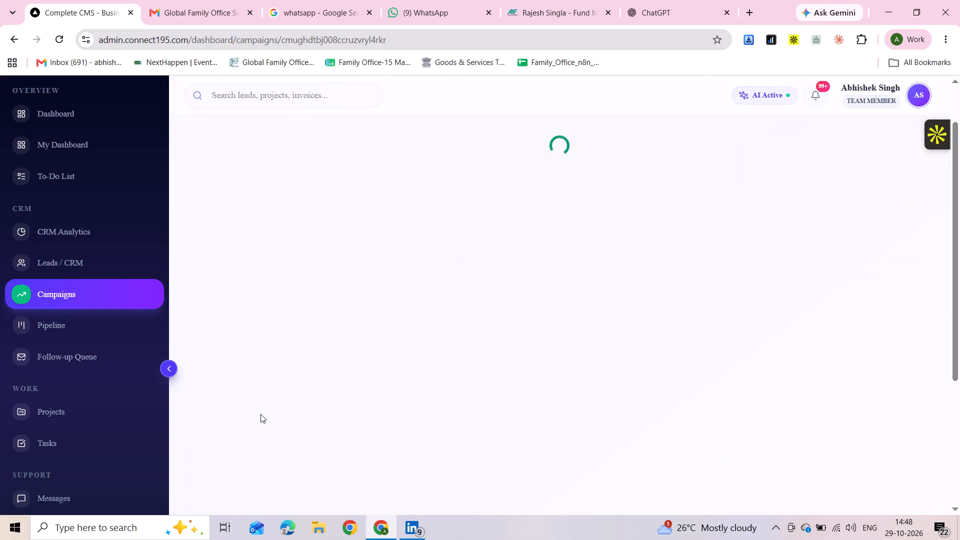
{"action": "left_click", "coordinate": [252, 356]}
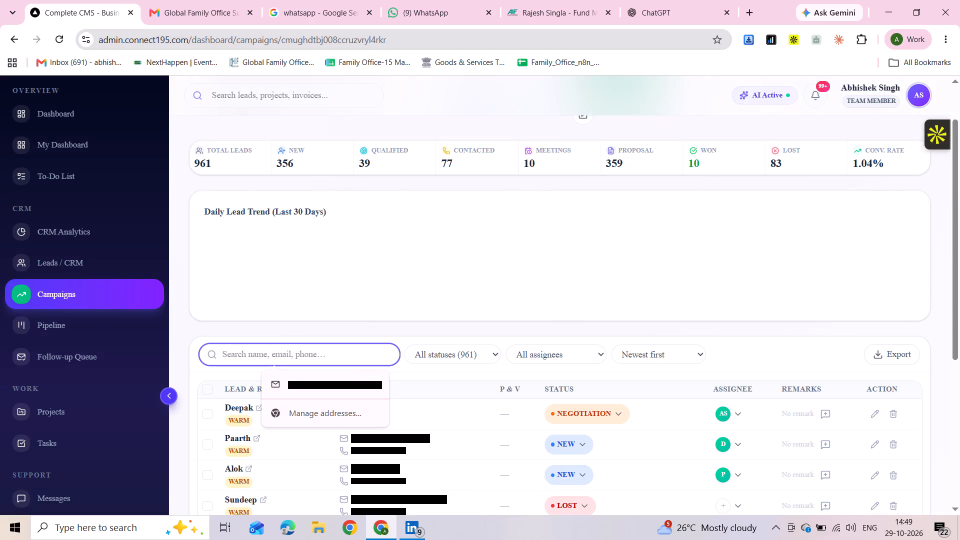
{"action": "type", "text": "Asif"}
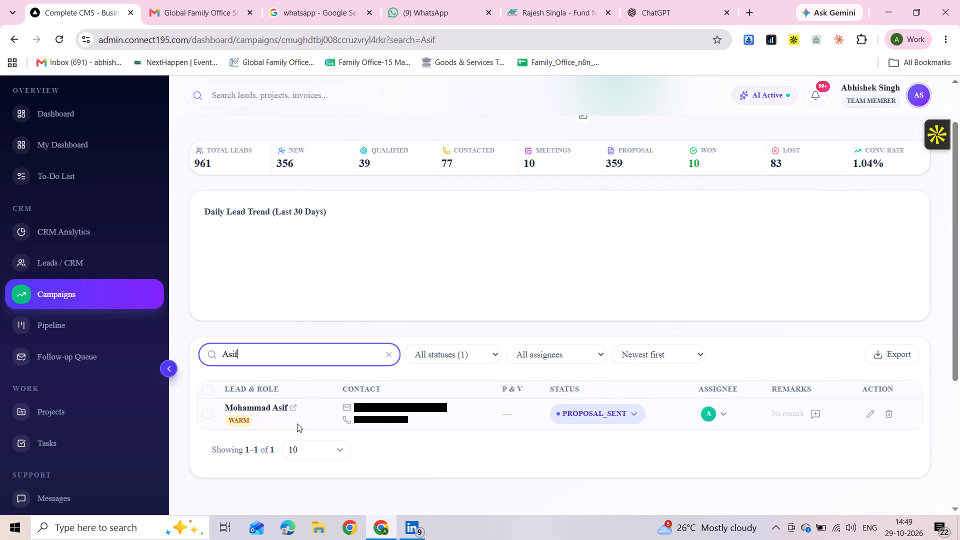
{"action": "double_click", "coordinate": [232, 409]}
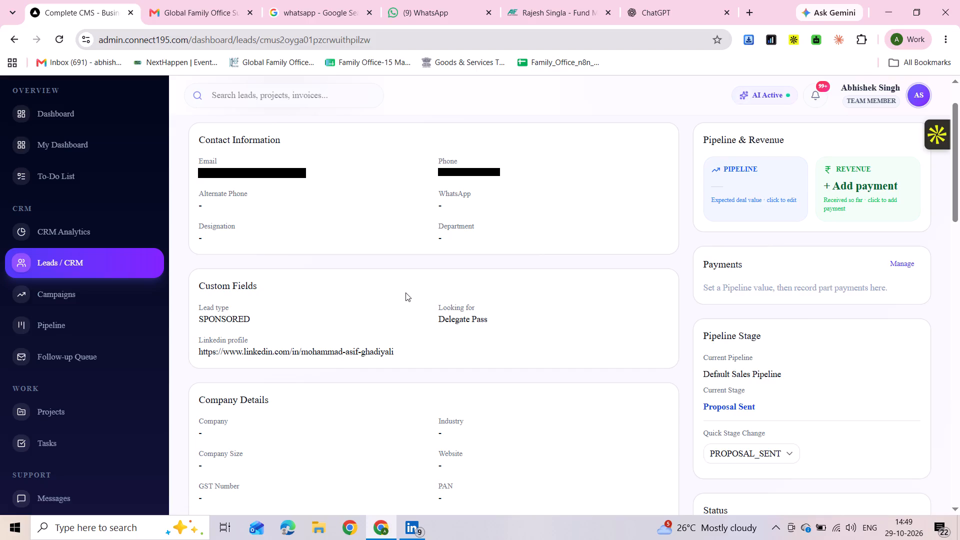
Examine the Asif lead's record from its contact details and custom fields down to the activity timeline and the team's discussion note.
{"action": "scroll", "coordinate": [405, 292], "scroll_direction": "up", "scroll_amount": 5}
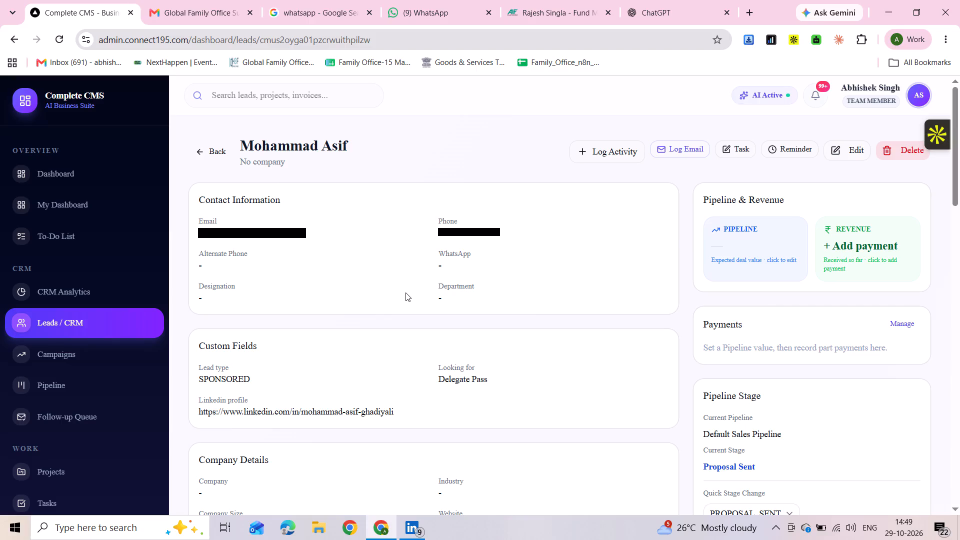
{"action": "scroll", "coordinate": [405, 292], "scroll_direction": "up", "scroll_amount": 2}
{"action": "scroll", "coordinate": [530, 319], "scroll_direction": "down", "scroll_amount": 6}
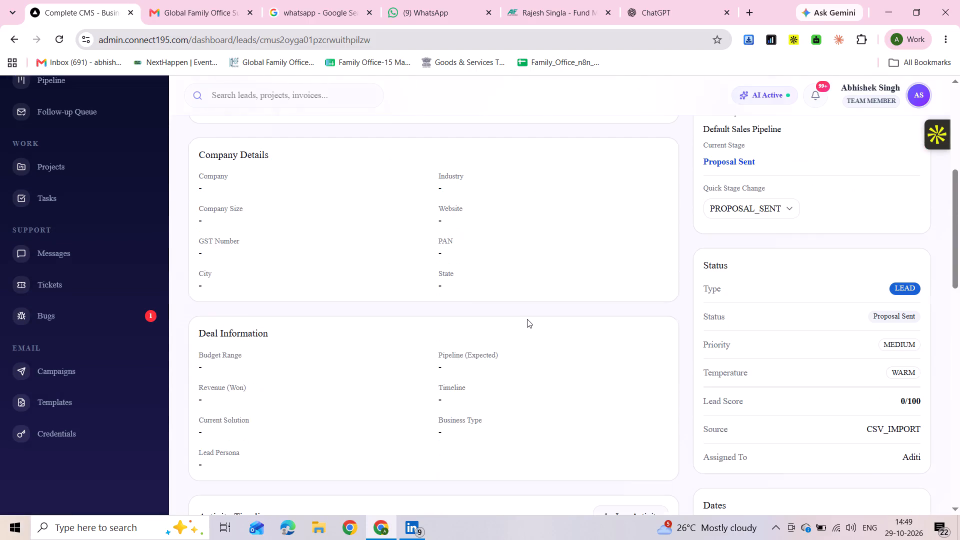
{"action": "scroll", "coordinate": [527, 319], "scroll_direction": "down", "scroll_amount": 4}
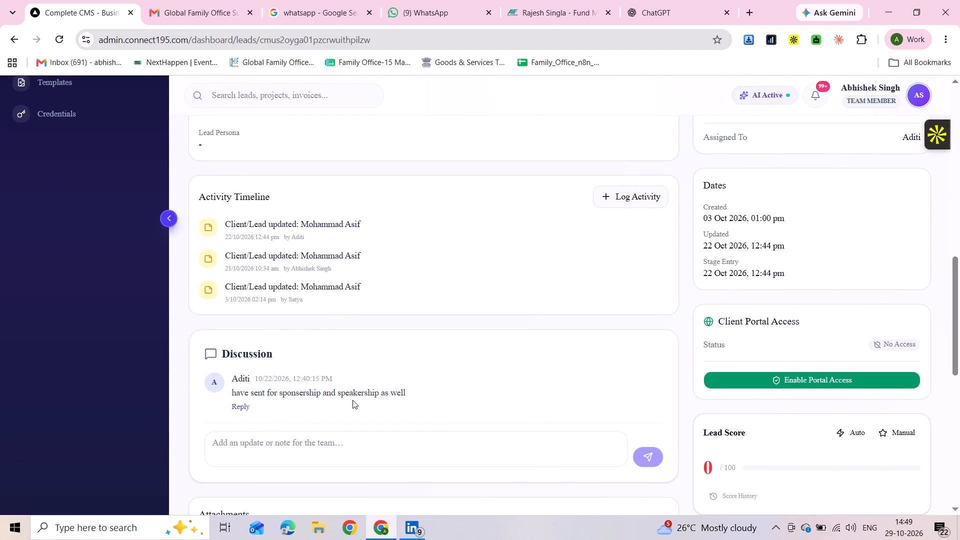
{"action": "scroll", "coordinate": [390, 368], "scroll_direction": "up", "scroll_amount": 2}
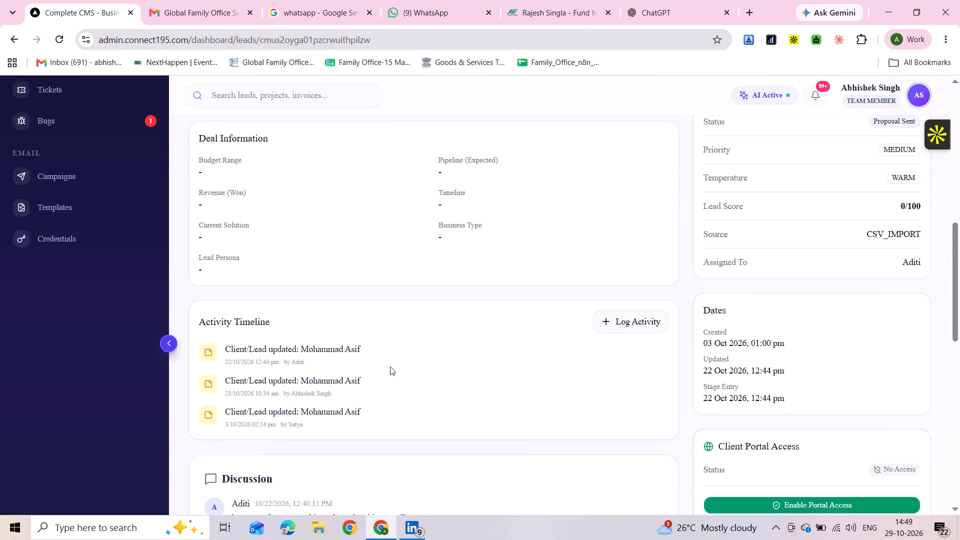
{"action": "scroll", "coordinate": [390, 366], "scroll_direction": "up", "scroll_amount": 12}
{"action": "scroll", "coordinate": [386, 357], "scroll_direction": "down", "scroll_amount": 4}
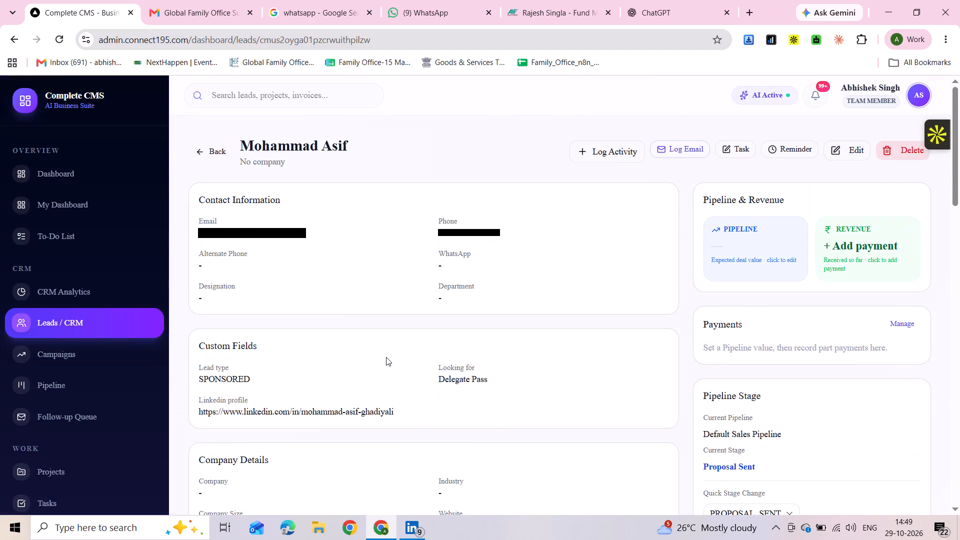
{"action": "scroll", "coordinate": [386, 357], "scroll_direction": "down", "scroll_amount": 8}
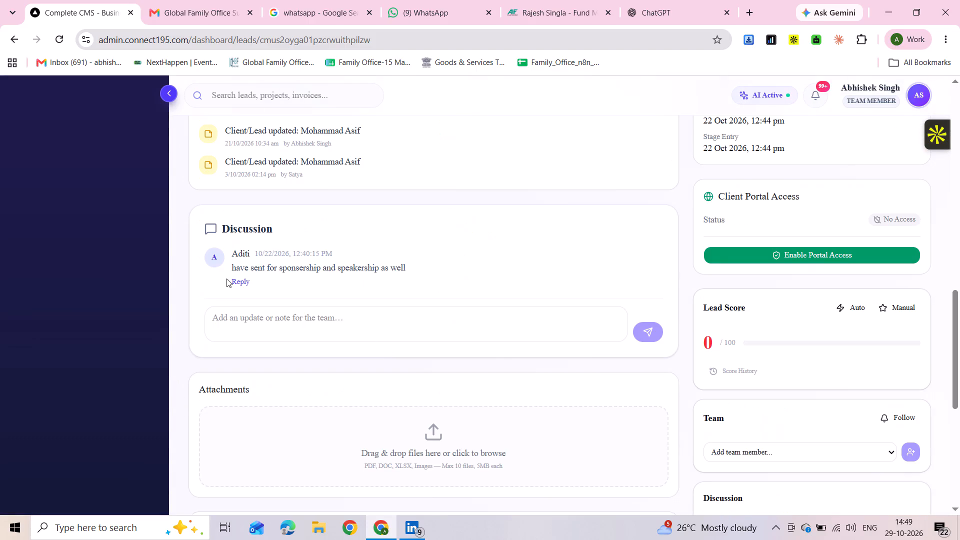
{"action": "left_click", "coordinate": [232, 267]}
{"action": "left_click_drag", "start_coordinate": [236, 267], "coordinate": [247, 269]}
{"action": "left_click_drag", "start_coordinate": [334, 261], "coordinate": [409, 265]}
Go back over the lead's custom fields and check the email and phone in the contact information.
{"action": "scroll", "coordinate": [436, 288], "scroll_direction": "up", "scroll_amount": 4}
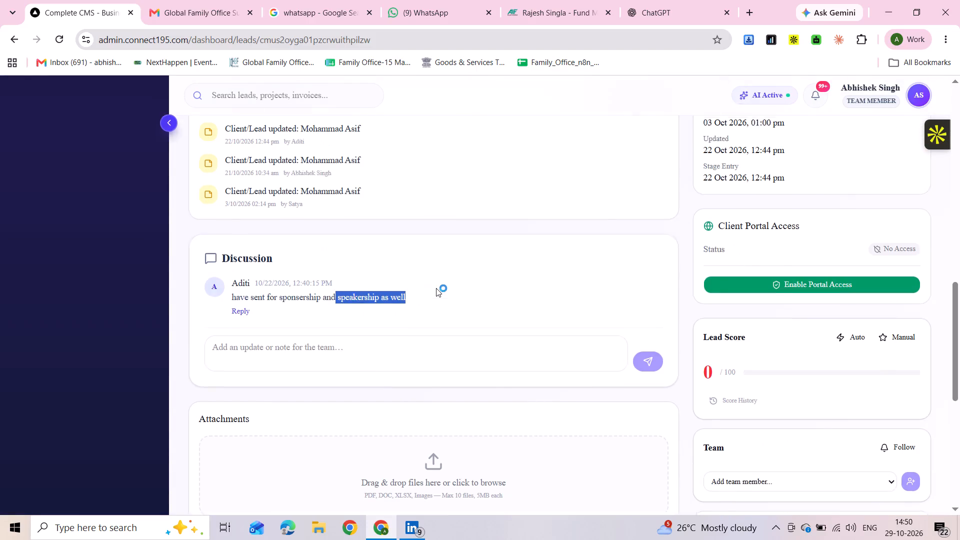
{"action": "scroll", "coordinate": [436, 288], "scroll_direction": "up", "scroll_amount": 9}
{"action": "scroll", "coordinate": [335, 290], "scroll_direction": "down", "scroll_amount": 1}
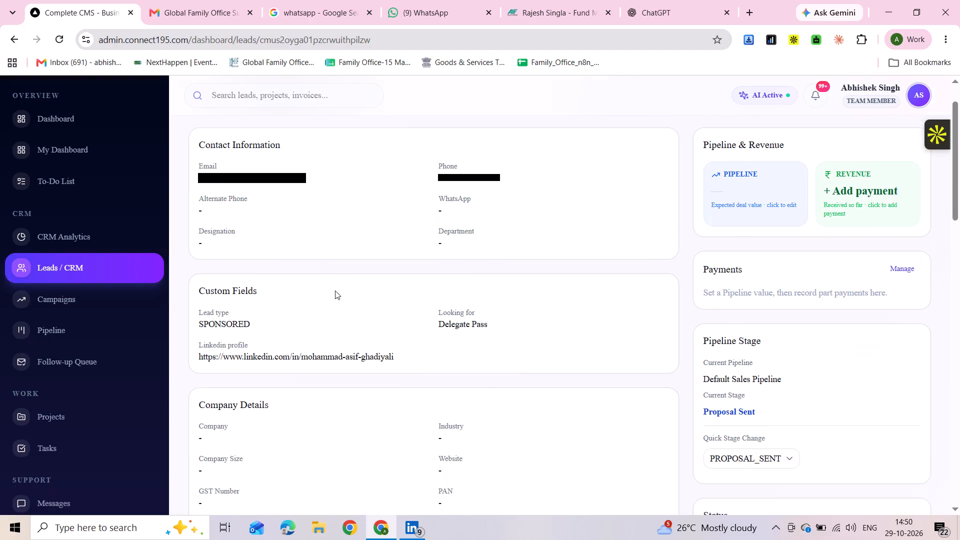
{"action": "left_click", "coordinate": [337, 287]}
{"action": "scroll", "coordinate": [337, 287], "scroll_direction": "up", "scroll_amount": 4}
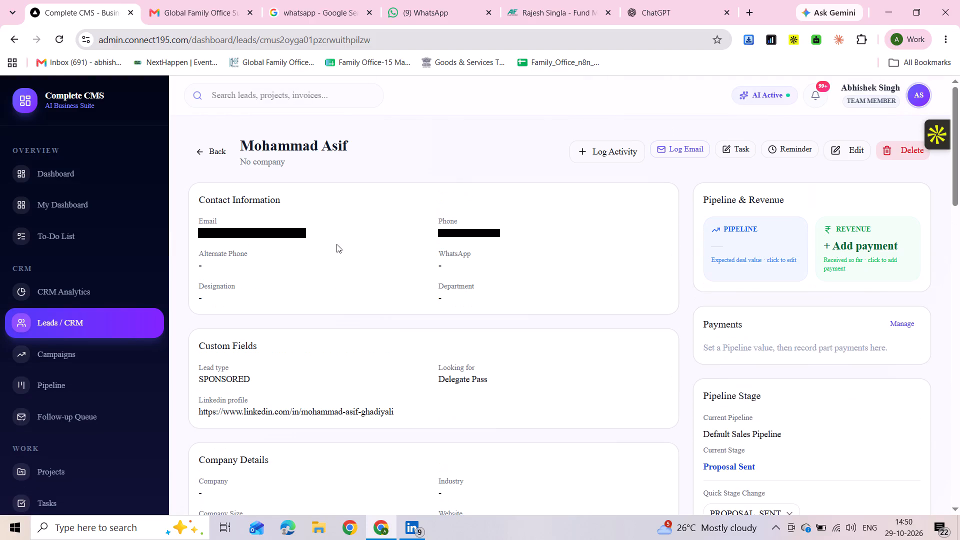
{"action": "left_click_drag", "start_coordinate": [325, 235], "coordinate": [193, 230]}
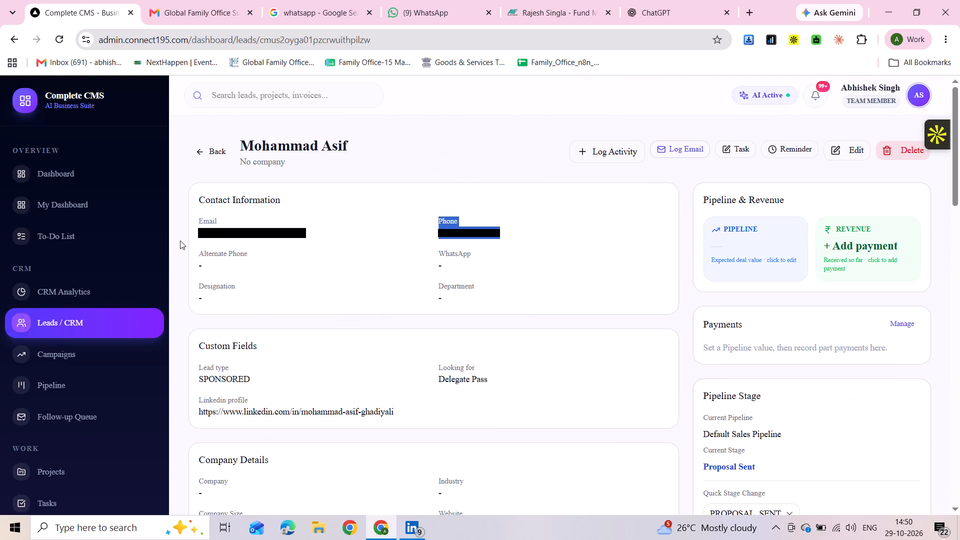
{"action": "left_click", "coordinate": [336, 256]}
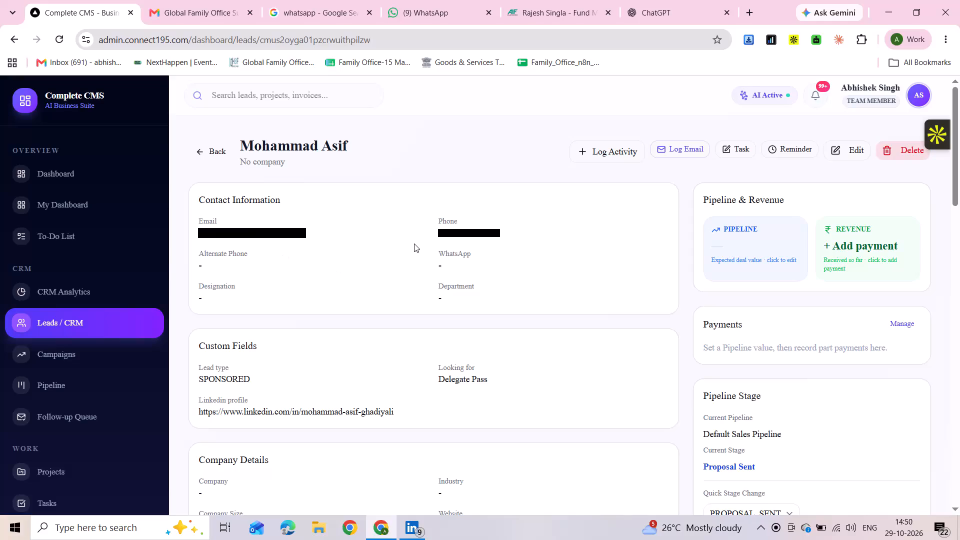
Review the lead's record again, from the contact information and pipeline stage down to the discussion and attachments.
{"action": "scroll", "coordinate": [415, 241], "scroll_direction": "up", "scroll_amount": 4}
{"action": "scroll", "coordinate": [703, 245], "scroll_direction": "up", "scroll_amount": 3}
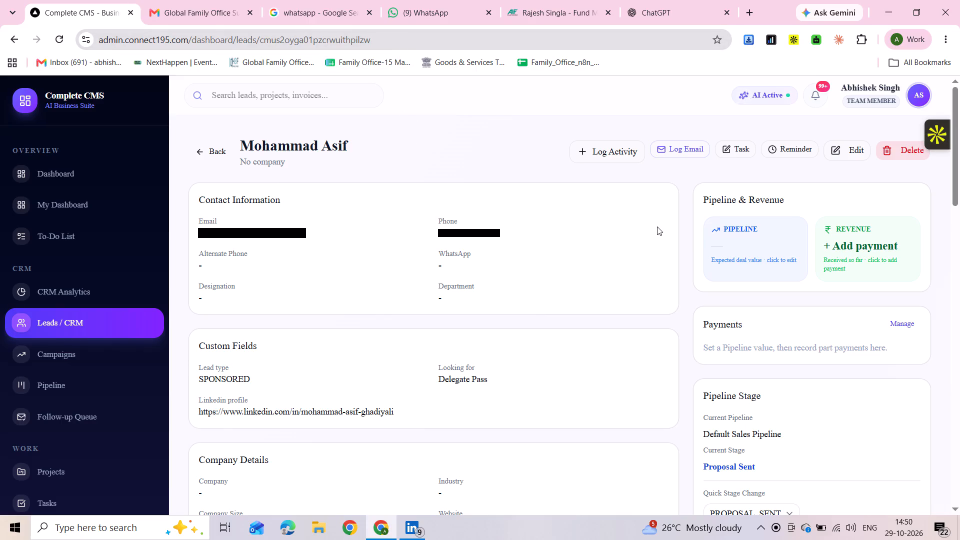
{"action": "scroll", "coordinate": [654, 226], "scroll_direction": "down", "scroll_amount": 2}
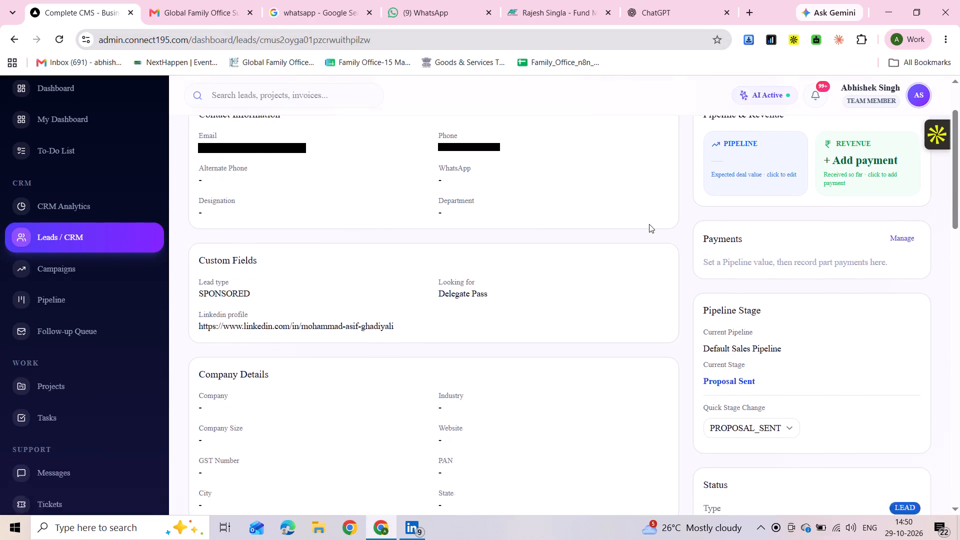
{"action": "scroll", "coordinate": [649, 224], "scroll_direction": "down", "scroll_amount": 10}
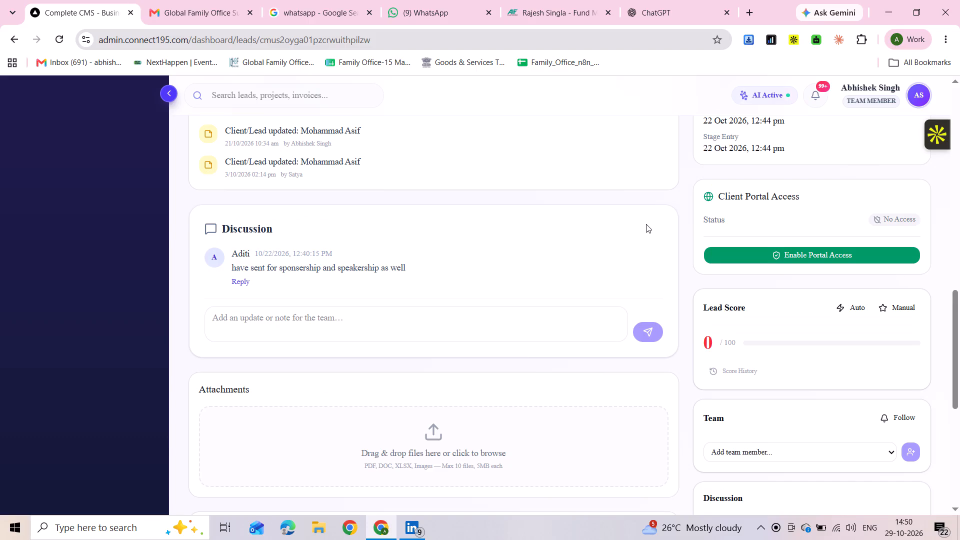
{"action": "scroll", "coordinate": [646, 224], "scroll_direction": "up", "scroll_amount": 20}
{"action": "scroll", "coordinate": [646, 224], "scroll_direction": "up", "scroll_amount": 8}
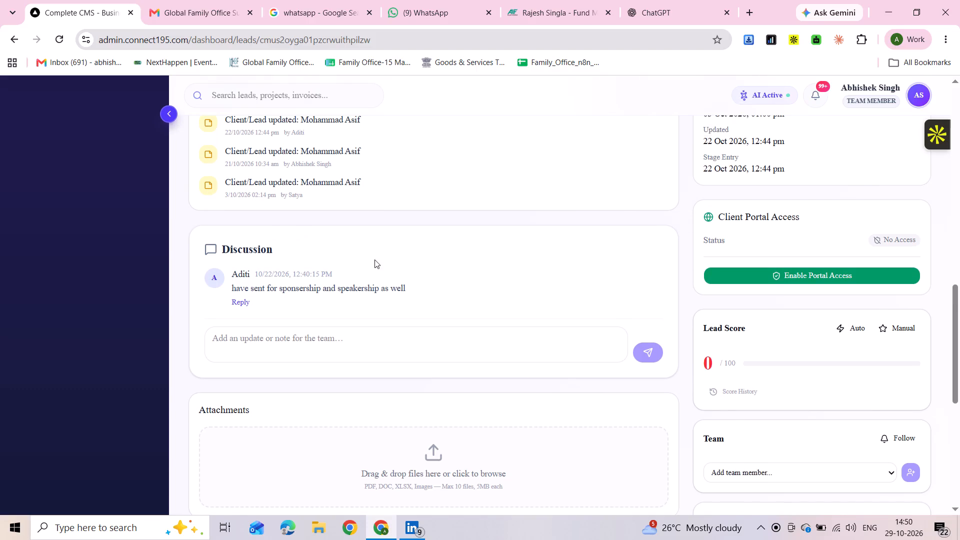
{"action": "scroll", "coordinate": [374, 259], "scroll_direction": "up", "scroll_amount": 4}
Return to the campaign's "Asif" search results, reopen the matching lead's record and look over its contact and custom field details.
{"action": "triple_click", "coordinate": [201, 155]}
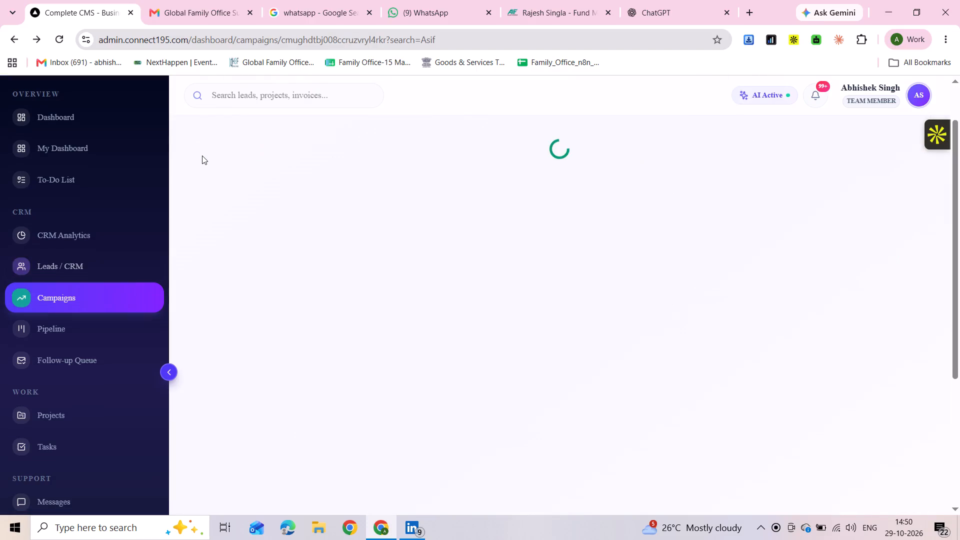
{"action": "left_click", "coordinate": [406, 254]}
{"action": "scroll", "coordinate": [406, 254], "scroll_direction": "up", "scroll_amount": 4}
{"action": "scroll", "coordinate": [342, 240], "scroll_direction": "down", "scroll_amount": 4}
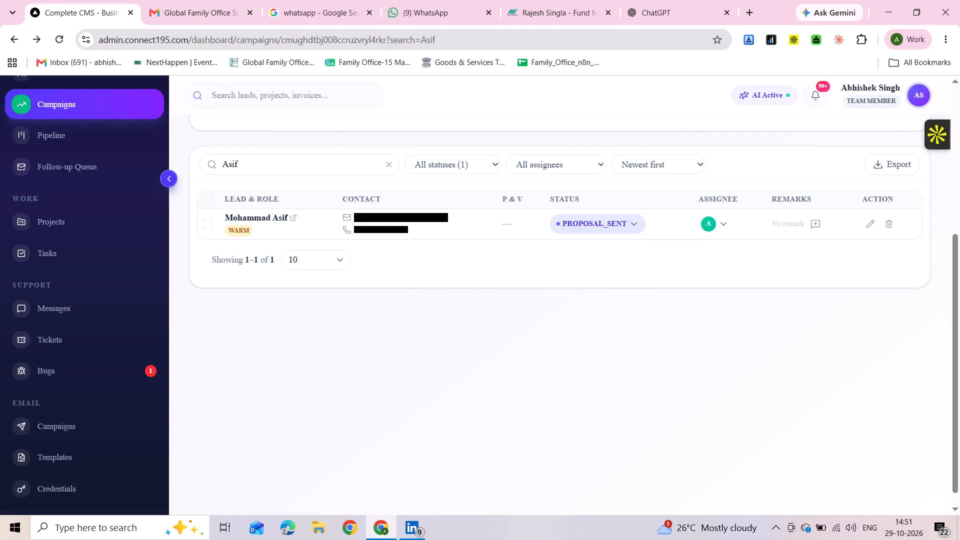
{"action": "left_click", "coordinate": [265, 219]}
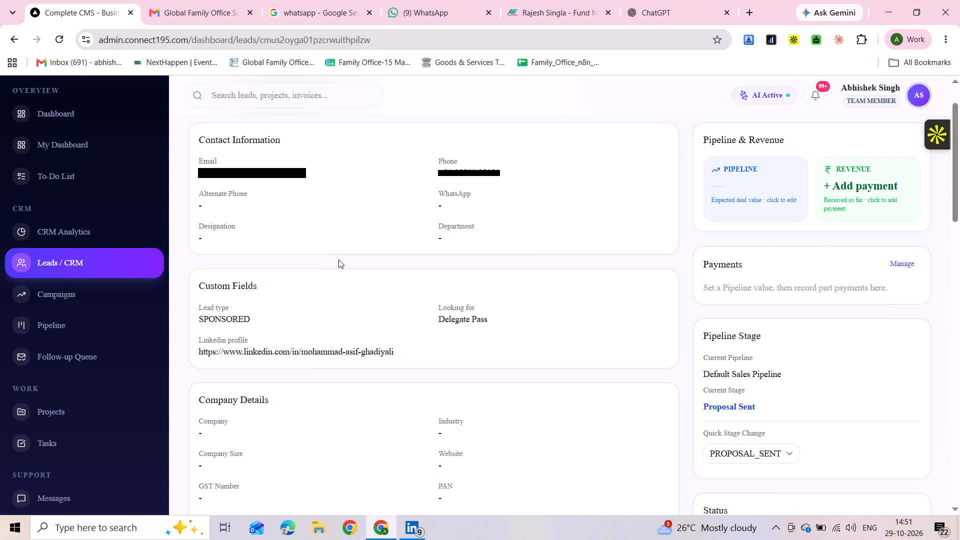
{"action": "scroll", "coordinate": [339, 262], "scroll_direction": "down", "scroll_amount": 1}
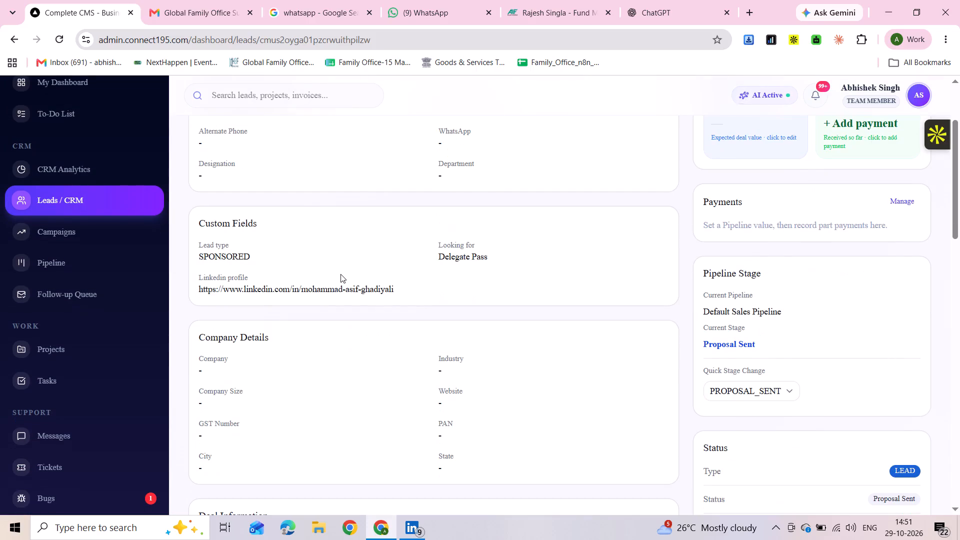
{"action": "scroll", "coordinate": [340, 274], "scroll_direction": "up", "scroll_amount": 3}
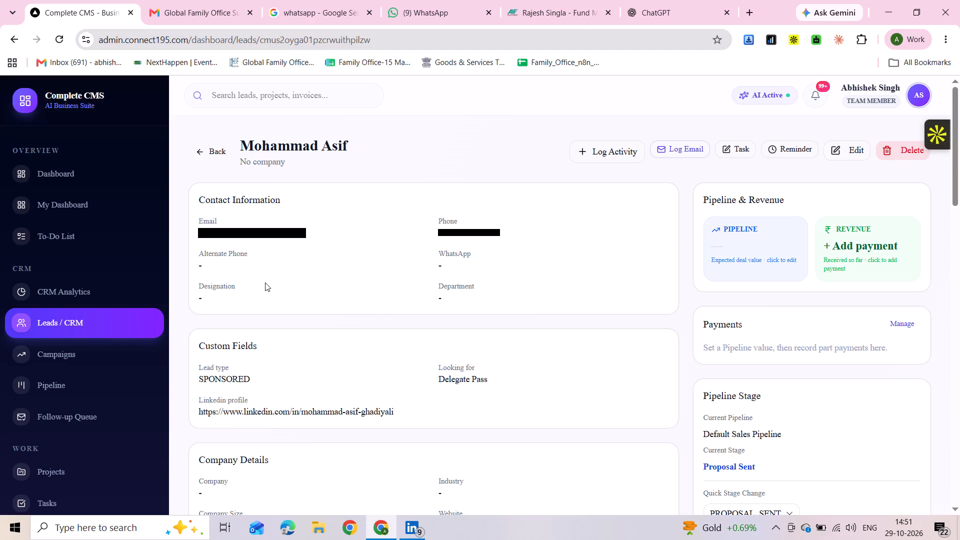
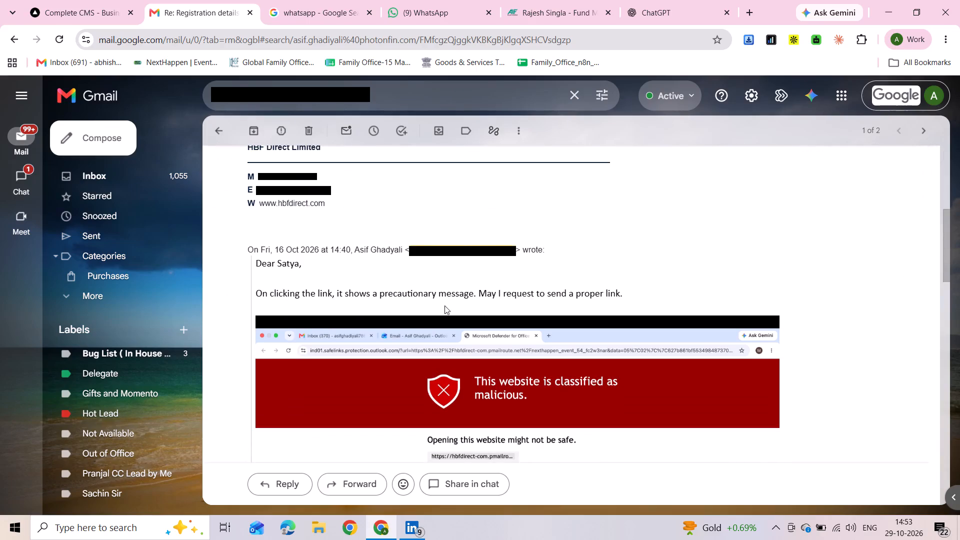
Read through the registration details email thread, from the lead's request for a proper link down to the quoted summit details email.
{"action": "scroll", "coordinate": [603, 323], "scroll_direction": "down", "scroll_amount": 4}
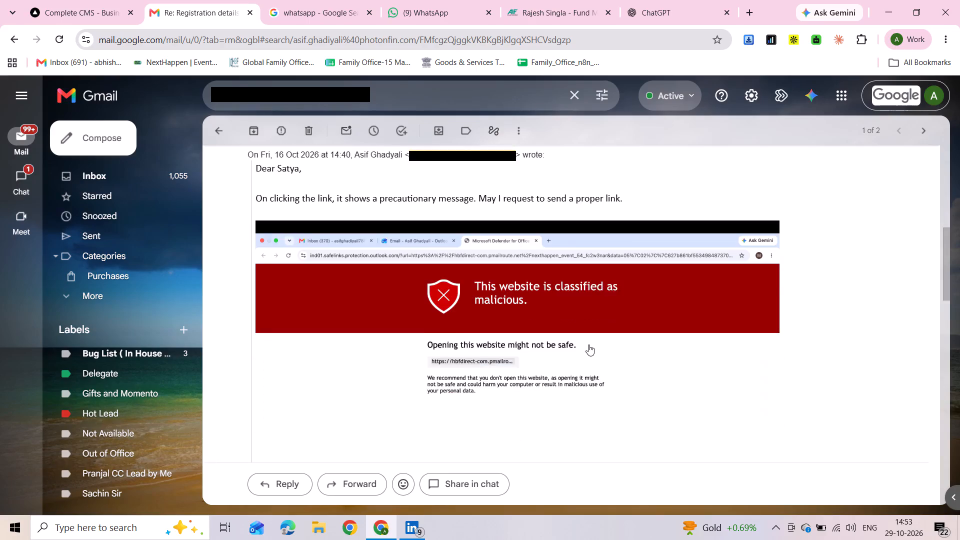
{"action": "scroll", "coordinate": [588, 344], "scroll_direction": "down", "scroll_amount": 5}
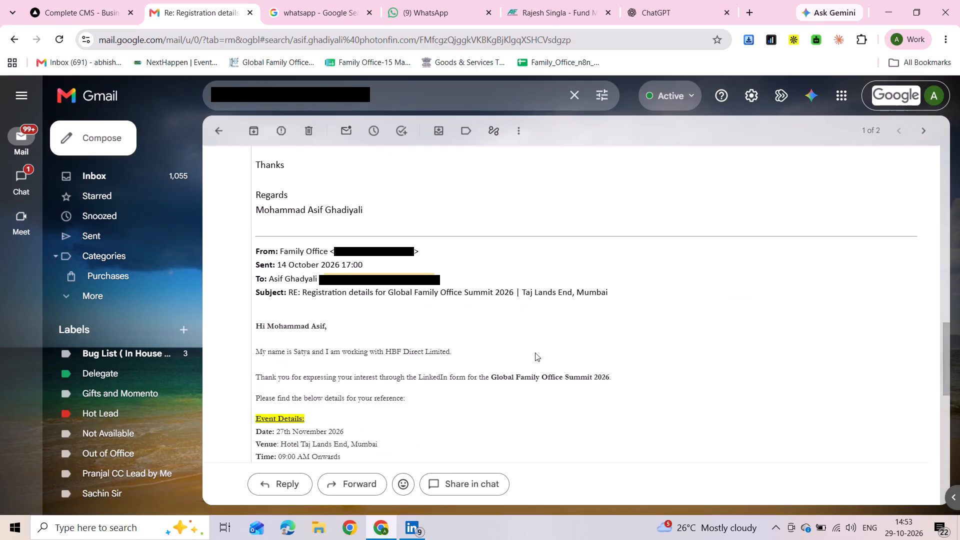
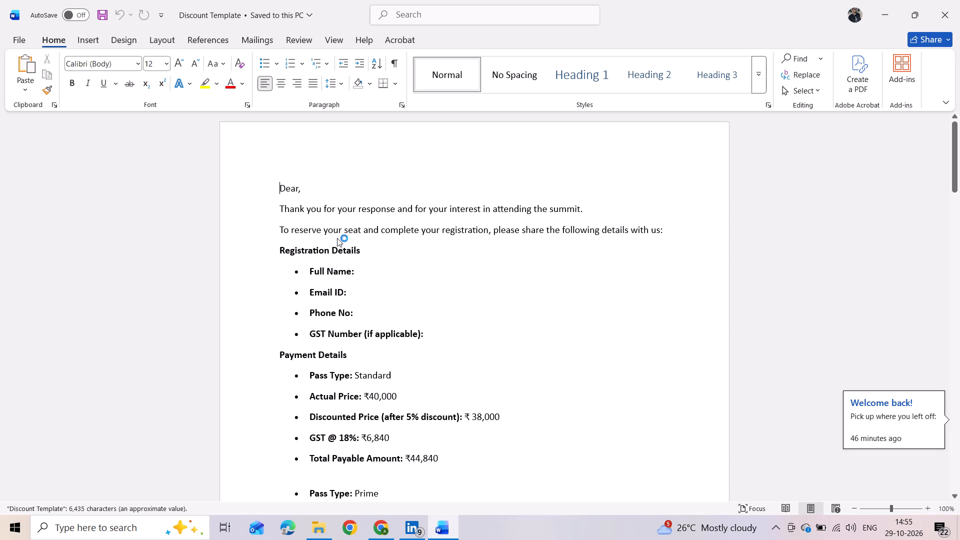
Look through the Discount Template document in Word, from the registration details and pass pricing to the payment link and closing lines.
{"action": "scroll", "coordinate": [328, 265], "scroll_direction": "down", "scroll_amount": 3}
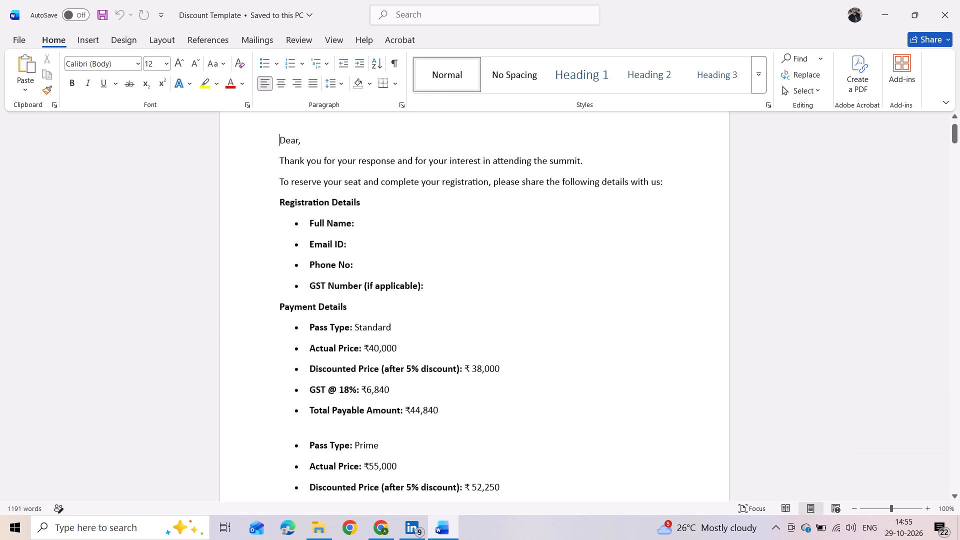
{"action": "scroll", "coordinate": [326, 273], "scroll_direction": "down", "scroll_amount": 14}
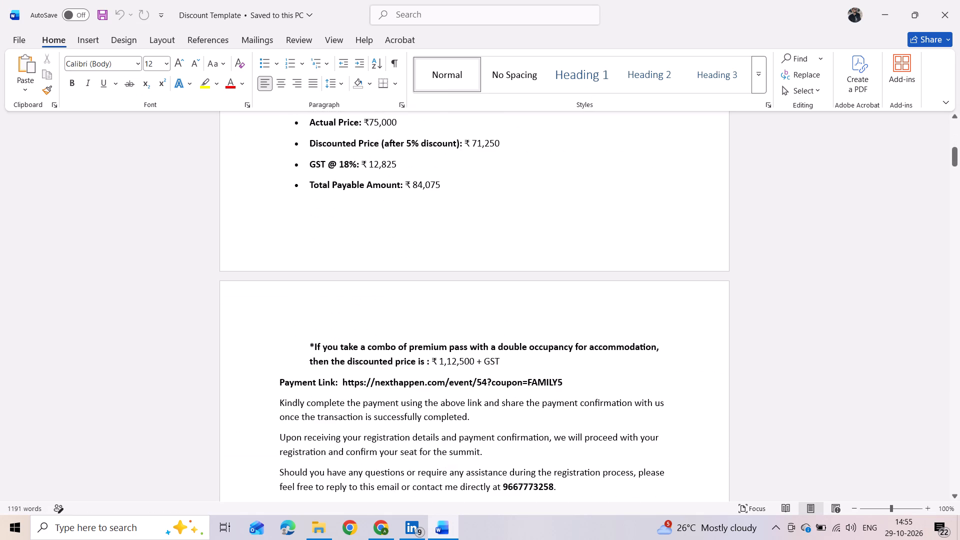
{"action": "scroll", "coordinate": [324, 281], "scroll_direction": "down", "scroll_amount": 4}
{"action": "scroll", "coordinate": [323, 284], "scroll_direction": "up", "scroll_amount": 1}
{"action": "scroll", "coordinate": [323, 284], "scroll_direction": "down", "scroll_amount": 5}
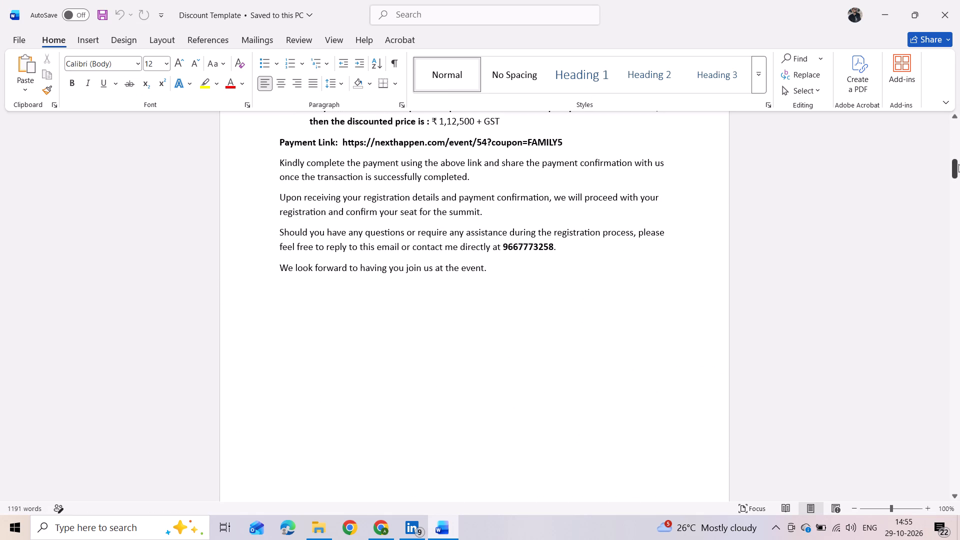
Find the pass inclusions in the Discount Template document and copy the whole block, from the Standard Pass heading through the Premium Pass hotel accommodation line.
{"action": "left_click_drag", "start_coordinate": [955, 168], "coordinate": [945, 221]}
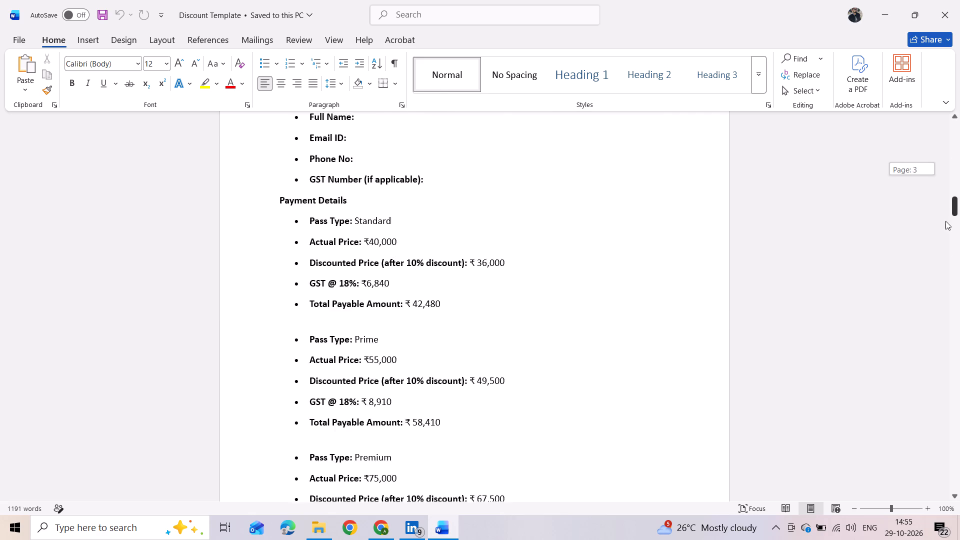
{"action": "left_click_drag", "start_coordinate": [945, 221], "coordinate": [959, 344]}
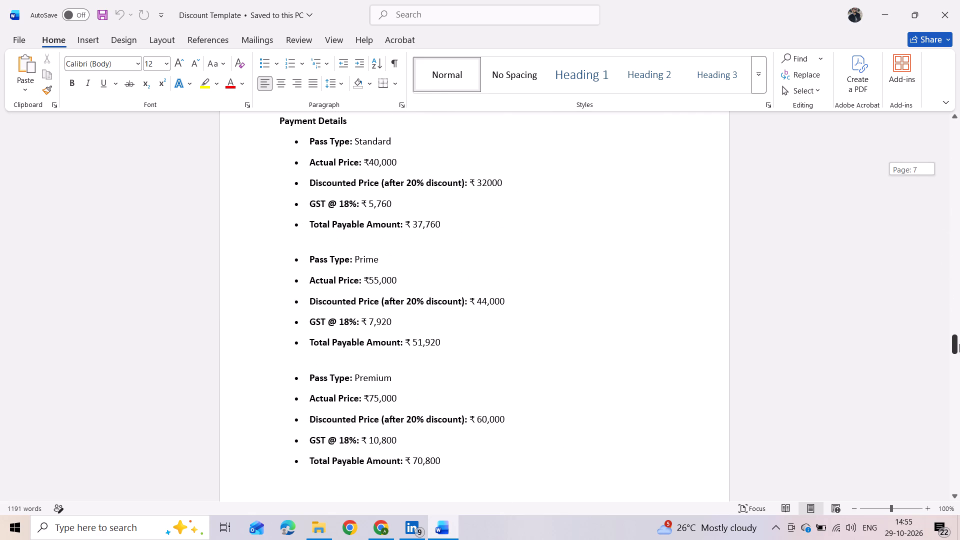
{"action": "left_click_drag", "start_coordinate": [959, 344], "coordinate": [956, 508]}
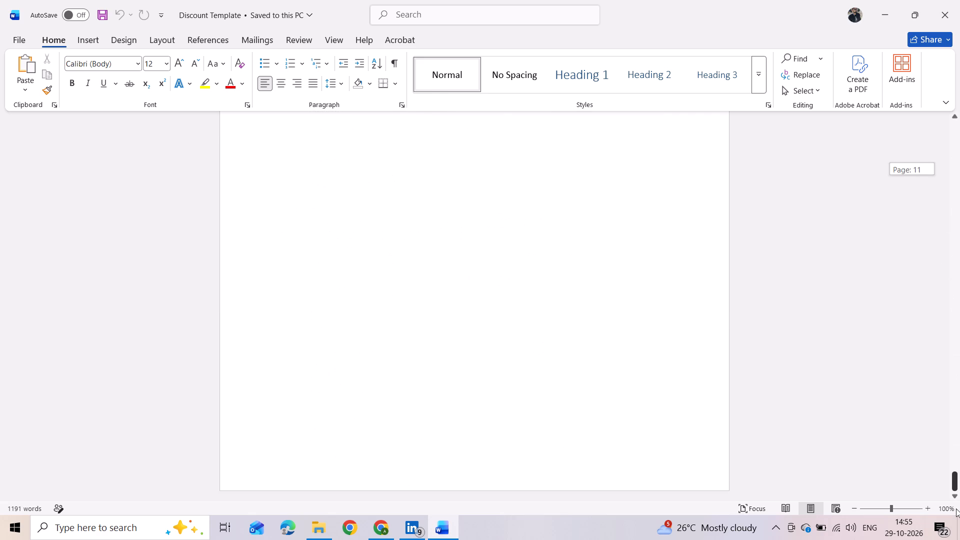
{"action": "left_click_drag", "start_coordinate": [956, 508], "coordinate": [956, 509]}
{"action": "scroll", "coordinate": [803, 347], "scroll_direction": "up", "scroll_amount": 3}
{"action": "scroll", "coordinate": [742, 311], "scroll_direction": "up", "scroll_amount": 4}
{"action": "scroll", "coordinate": [686, 270], "scroll_direction": "up", "scroll_amount": 5}
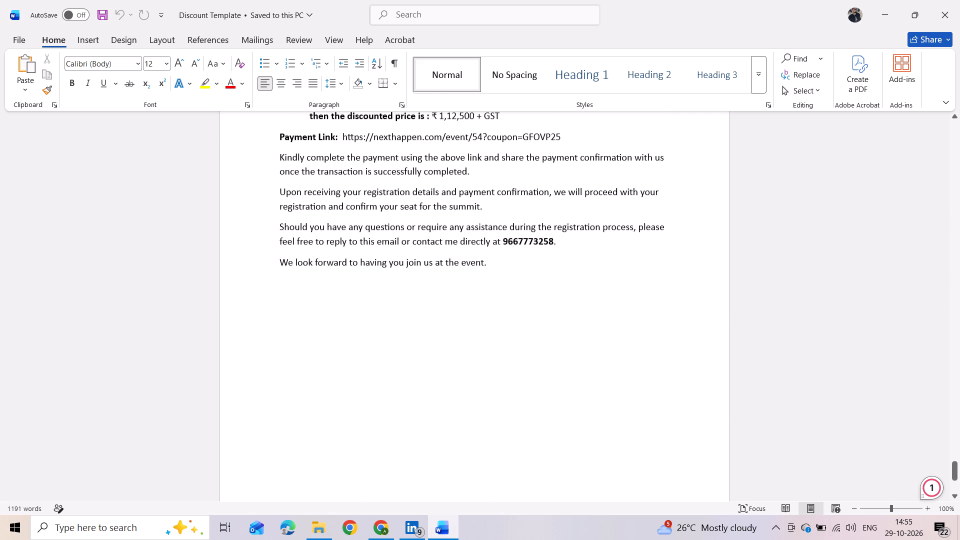
{"action": "scroll", "coordinate": [576, 240], "scroll_direction": "up", "scroll_amount": 17}
{"action": "scroll", "coordinate": [560, 231], "scroll_direction": "up", "scroll_amount": 15}
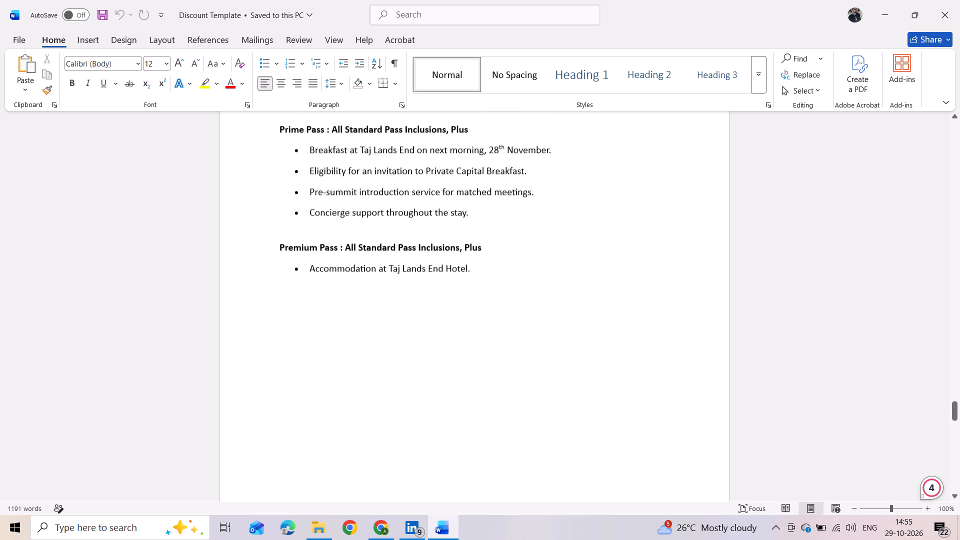
{"action": "scroll", "coordinate": [560, 231], "scroll_direction": "up", "scroll_amount": 13}
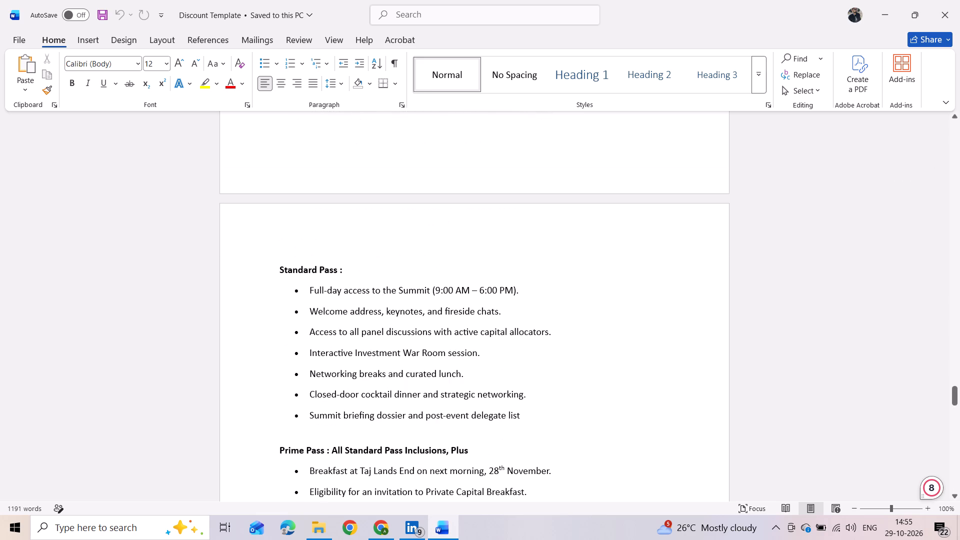
{"action": "left_click_drag", "start_coordinate": [274, 267], "coordinate": [327, 318]}
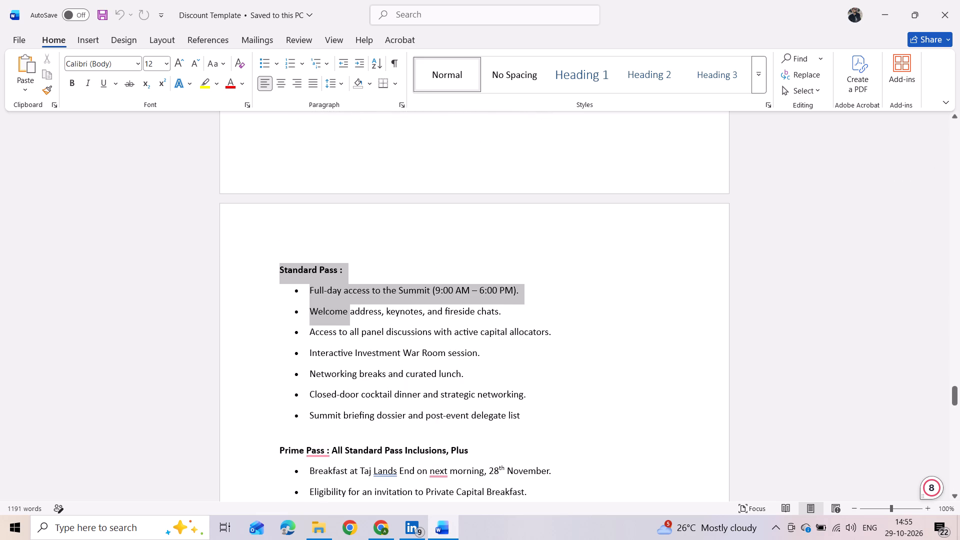
{"action": "left_click_drag", "start_coordinate": [327, 318], "coordinate": [332, 336]}
{"action": "scroll", "coordinate": [331, 330], "scroll_direction": "down", "scroll_amount": 10}
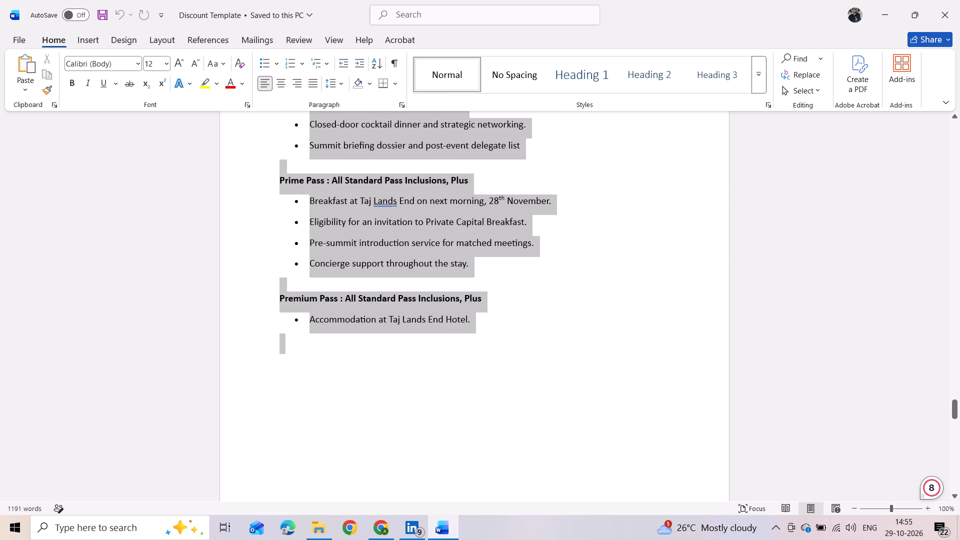
{"action": "key", "text": "ctrl+c"}
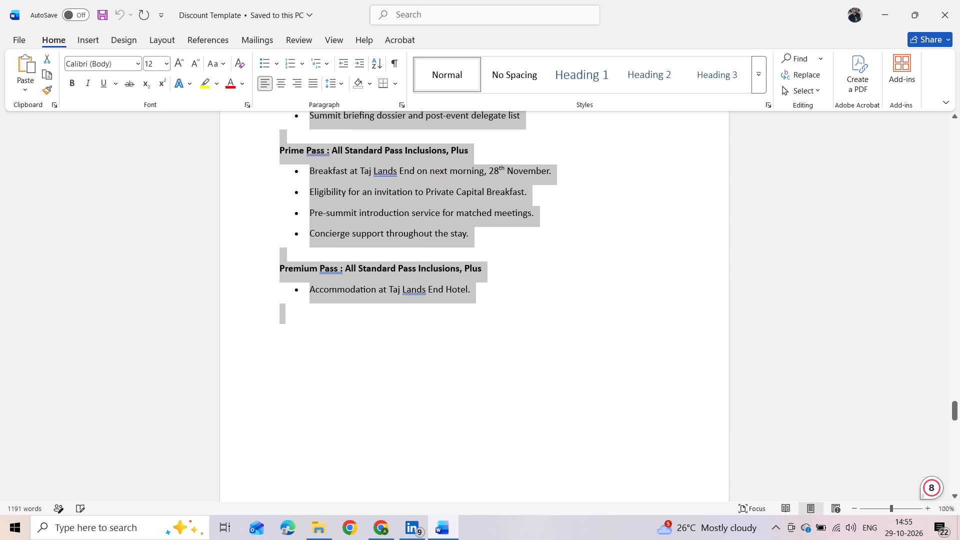
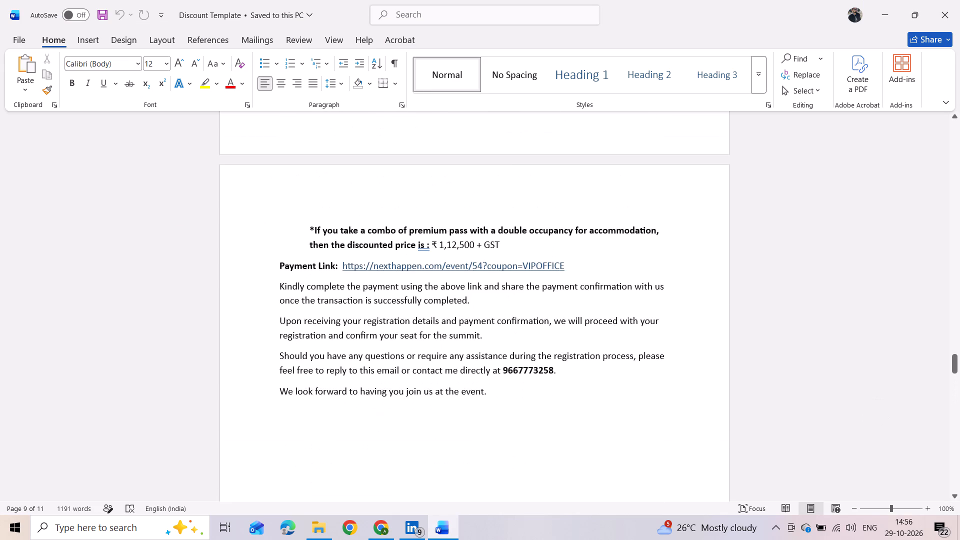
{"action": "scroll", "coordinate": [432, 431], "scroll_direction": "up", "scroll_amount": 11}
{"action": "scroll", "coordinate": [432, 431], "scroll_direction": "up", "scroll_amount": 12}
{"action": "scroll", "coordinate": [432, 431], "scroll_direction": "down", "scroll_amount": 7}
{"action": "scroll", "coordinate": [432, 431], "scroll_direction": "up", "scroll_amount": 12}
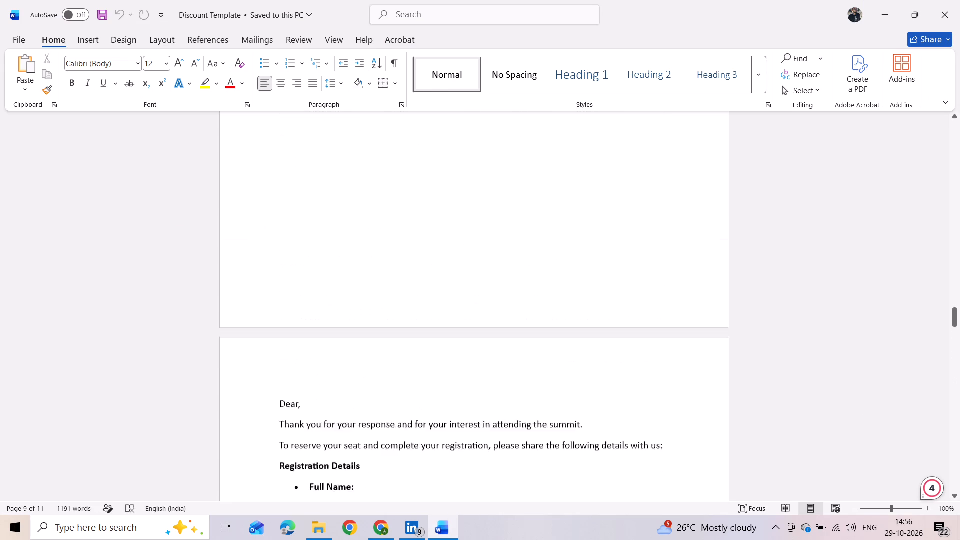
{"action": "scroll", "coordinate": [432, 431], "scroll_direction": "up", "scroll_amount": 17}
{"action": "scroll", "coordinate": [432, 431], "scroll_direction": "up", "scroll_amount": 5}
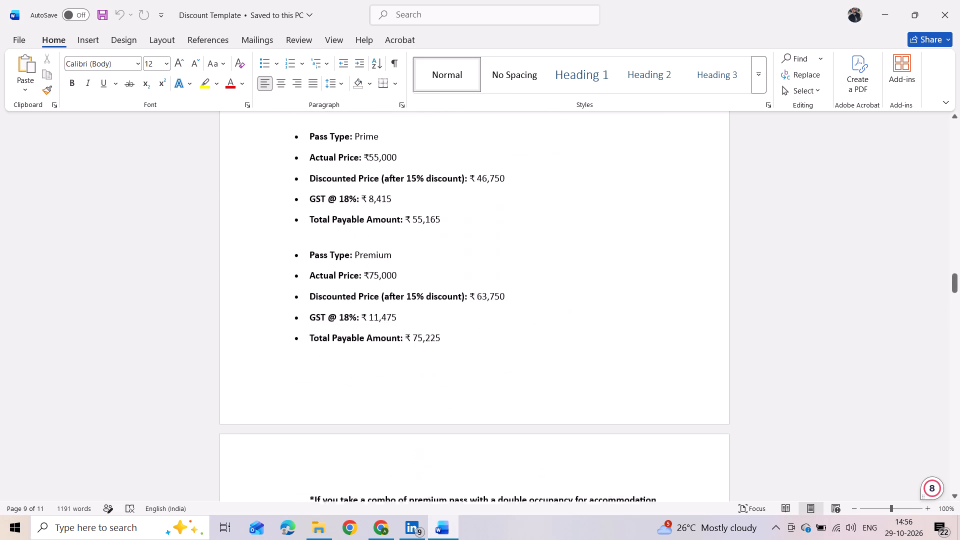
{"action": "scroll", "coordinate": [432, 431], "scroll_direction": "up", "scroll_amount": 20}
{"action": "scroll", "coordinate": [432, 431], "scroll_direction": "up", "scroll_amount": 10}
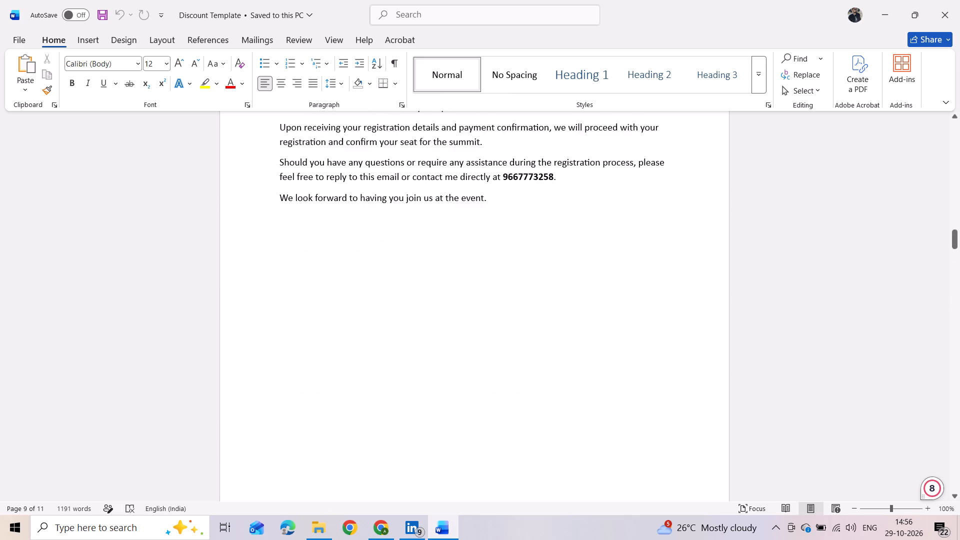
{"action": "scroll", "coordinate": [432, 431], "scroll_direction": "up", "scroll_amount": 13}
{"action": "scroll", "coordinate": [432, 431], "scroll_direction": "down", "scroll_amount": 1}
{"action": "scroll", "coordinate": [432, 431], "scroll_direction": "up", "scroll_amount": 4}
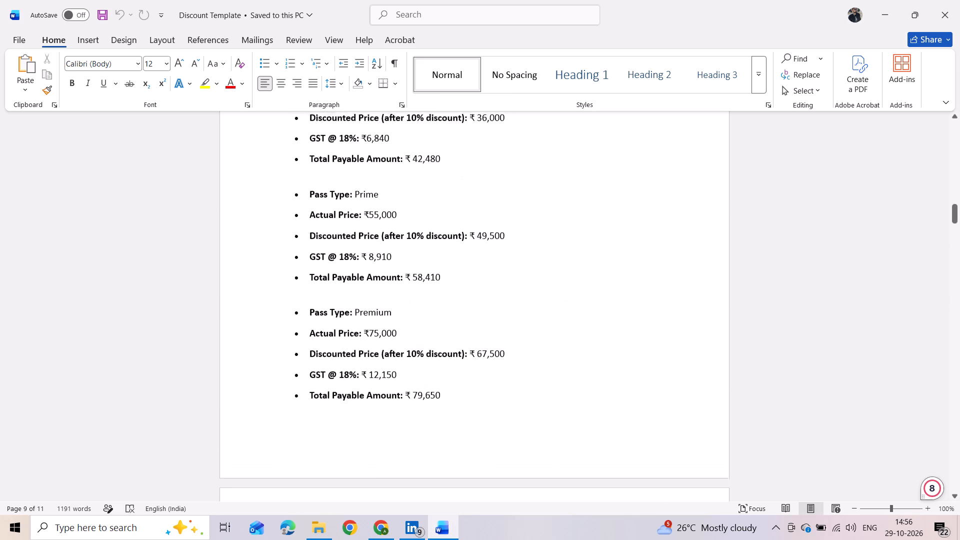
{"action": "scroll", "coordinate": [432, 431], "scroll_direction": "up", "scroll_amount": 7}
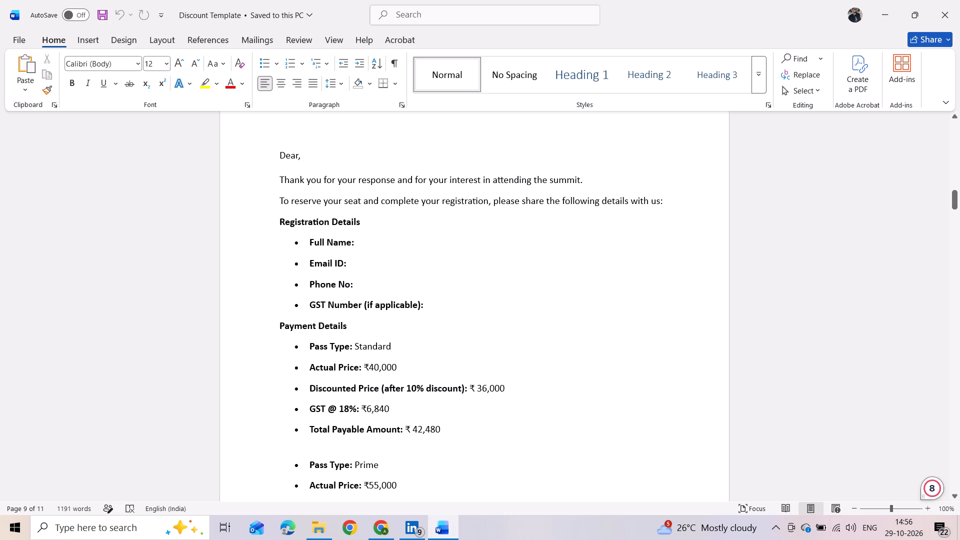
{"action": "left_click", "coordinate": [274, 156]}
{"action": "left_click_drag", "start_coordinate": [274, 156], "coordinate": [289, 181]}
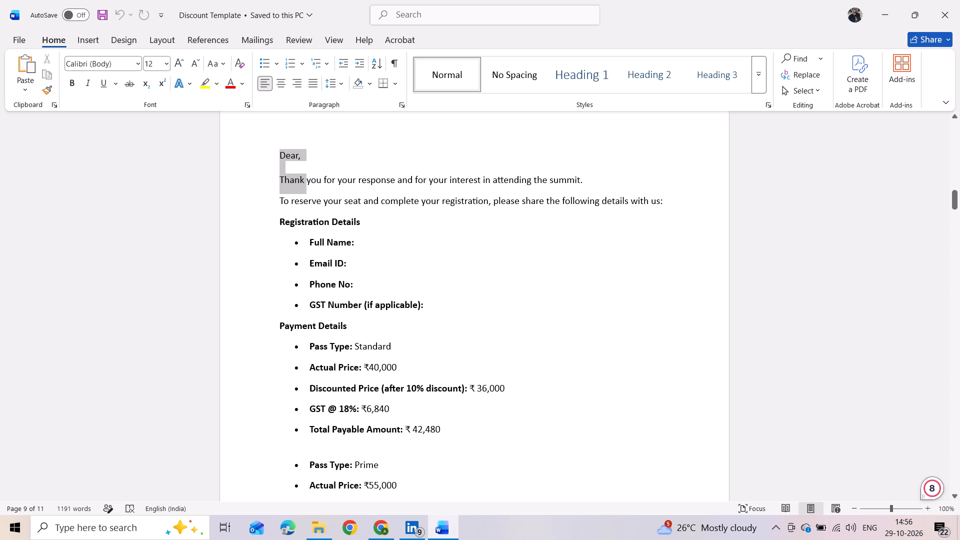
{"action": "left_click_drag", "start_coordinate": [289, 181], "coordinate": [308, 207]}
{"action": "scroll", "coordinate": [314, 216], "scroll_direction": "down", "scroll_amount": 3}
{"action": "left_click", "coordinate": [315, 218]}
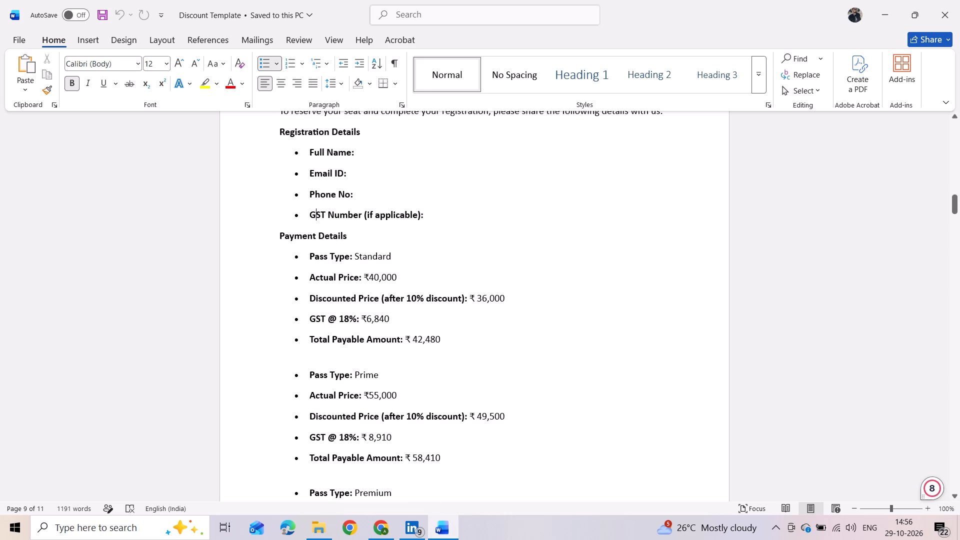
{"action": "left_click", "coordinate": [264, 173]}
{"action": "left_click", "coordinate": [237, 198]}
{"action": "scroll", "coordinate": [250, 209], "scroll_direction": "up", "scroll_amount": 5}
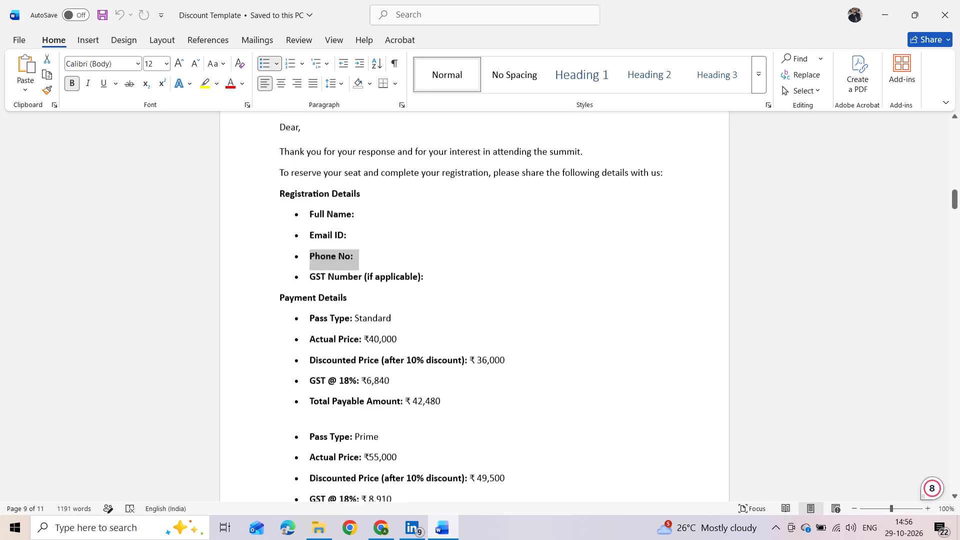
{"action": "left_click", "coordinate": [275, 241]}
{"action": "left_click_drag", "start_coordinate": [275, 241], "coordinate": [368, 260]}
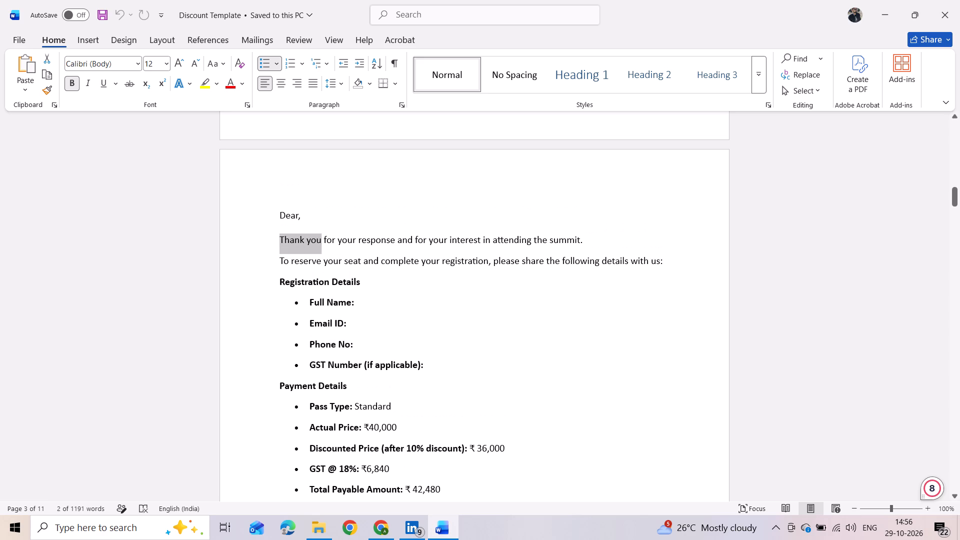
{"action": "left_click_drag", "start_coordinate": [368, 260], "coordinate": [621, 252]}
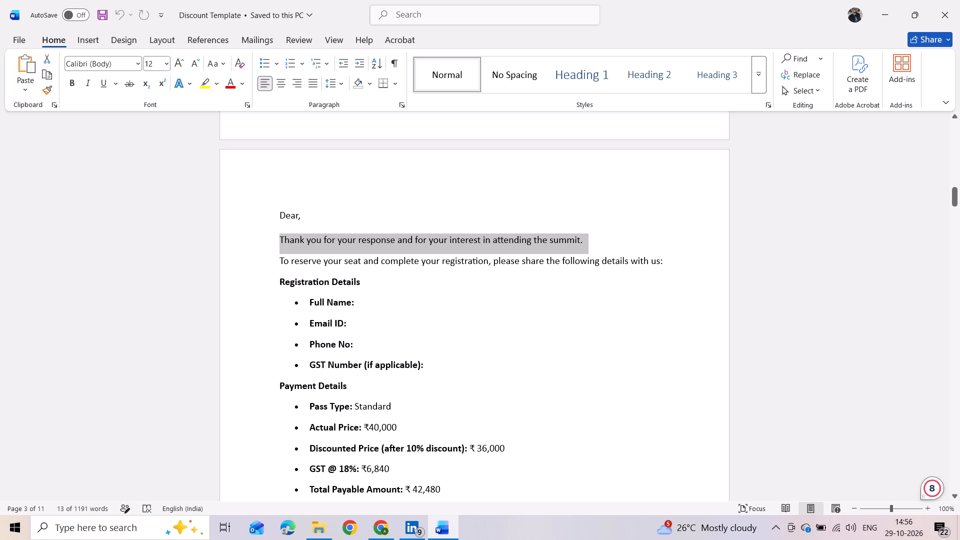
Copy the 10% discount email text from the "Registration Details" heading through the closing line "We look forward to having you join us at the event.".
{"action": "left_click_drag", "start_coordinate": [273, 280], "coordinate": [305, 329]}
{"action": "scroll", "coordinate": [299, 318], "scroll_direction": "down", "scroll_amount": 6}
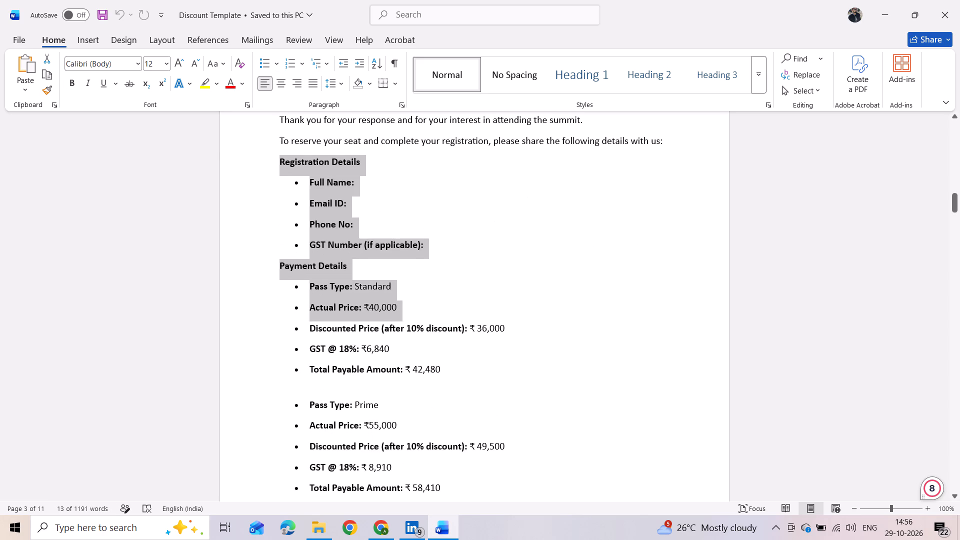
{"action": "scroll", "coordinate": [305, 329], "scroll_direction": "down", "scroll_amount": 2}
{"action": "left_click_drag", "start_coordinate": [305, 329], "coordinate": [306, 331]}
{"action": "scroll", "coordinate": [306, 331], "scroll_direction": "down", "scroll_amount": 19}
{"action": "key", "text": "ctrl+c"}
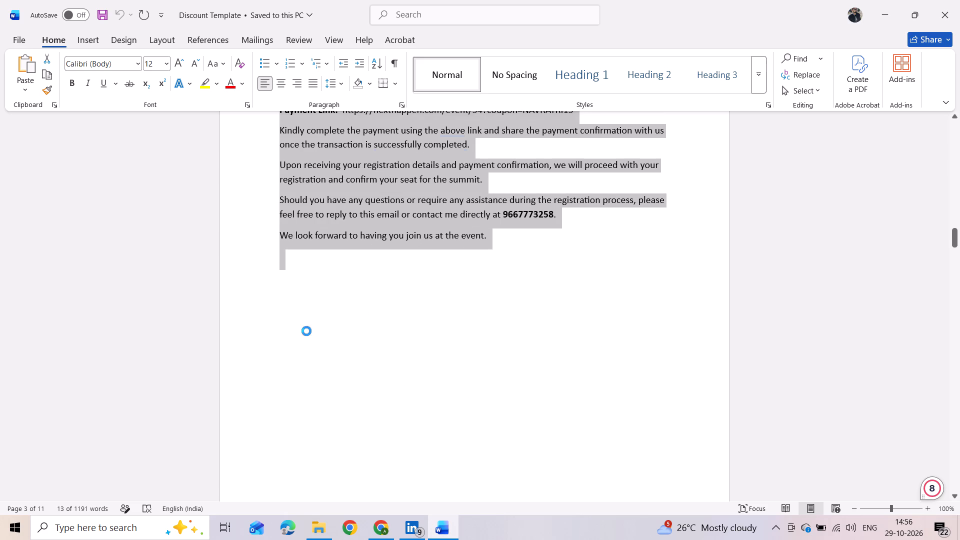